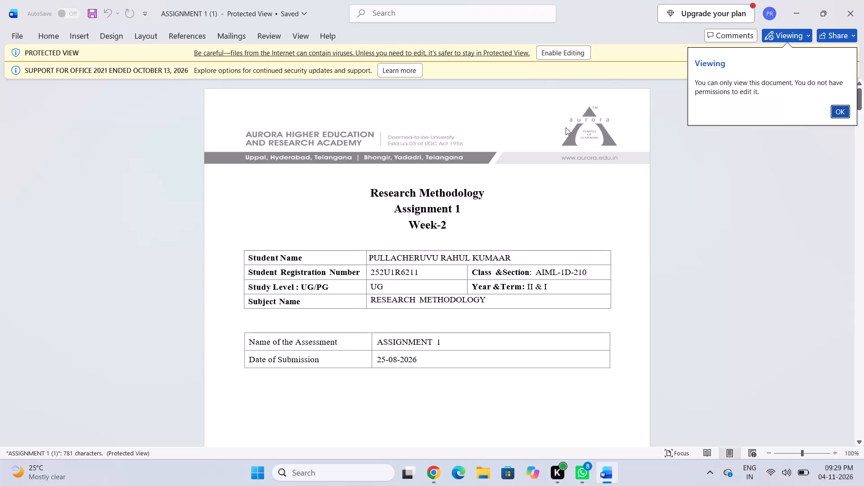
# Enable editing of the protected assignment document and set Year & Term in the student details table to II & II.
pyautogui.click(560, 56)
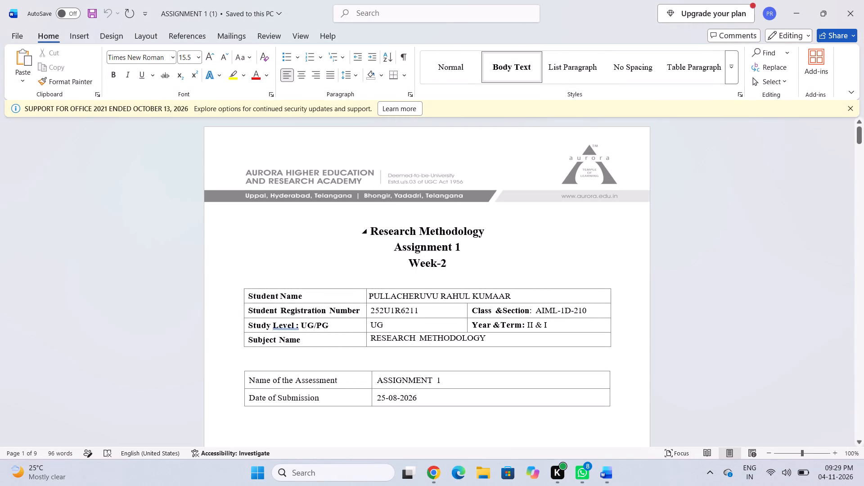
pyautogui.click(560, 327)
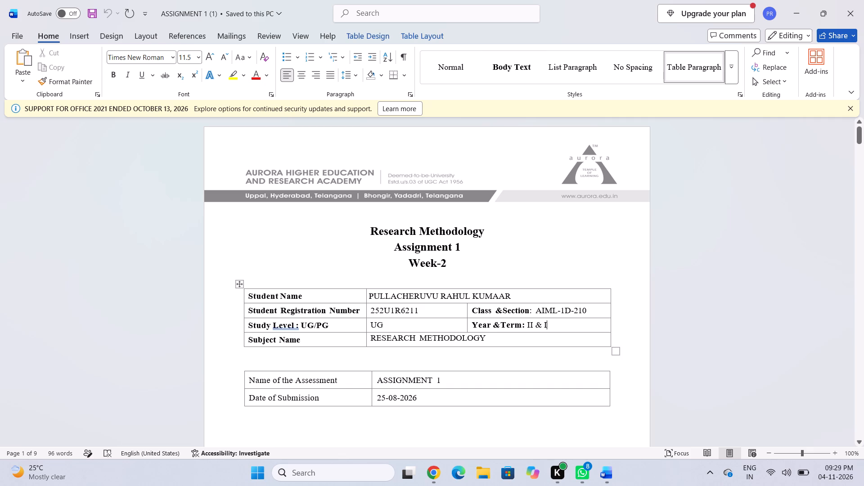
pyautogui.press('i')
# Set the Date of Submission in the assessment table to 4-11-2026.
pyautogui.click(396, 394)
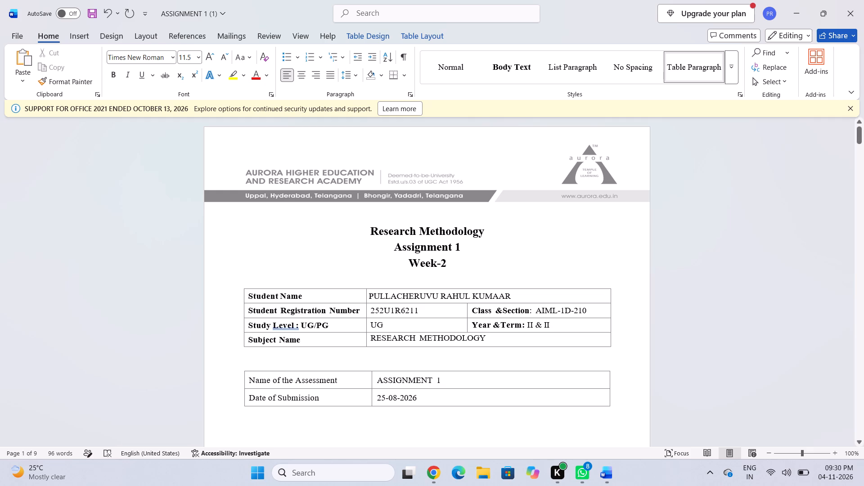
pyautogui.press('BackSpace')
pyautogui.press('BackSpace')
pyautogui.write('11')
pyautogui.press('Left')
pyautogui.press('Left')
pyautogui.press('Left')
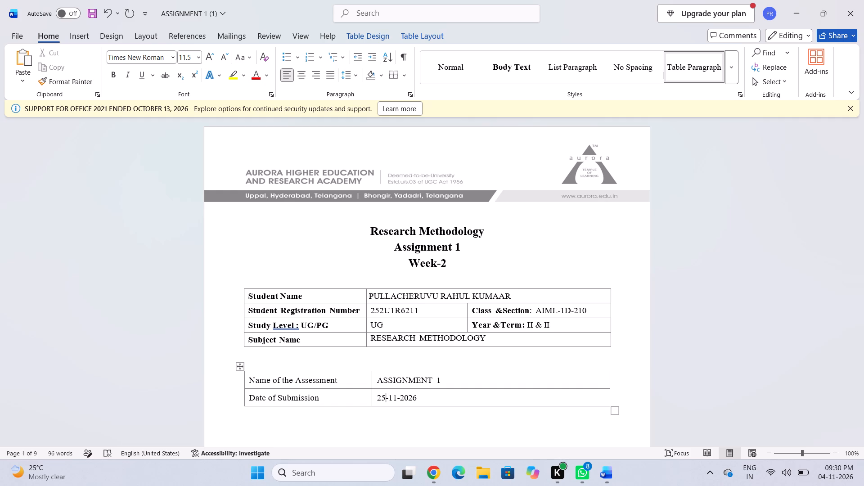
pyautogui.press('BackSpace')
pyautogui.press('BackSpace')
pyautogui.press('4')
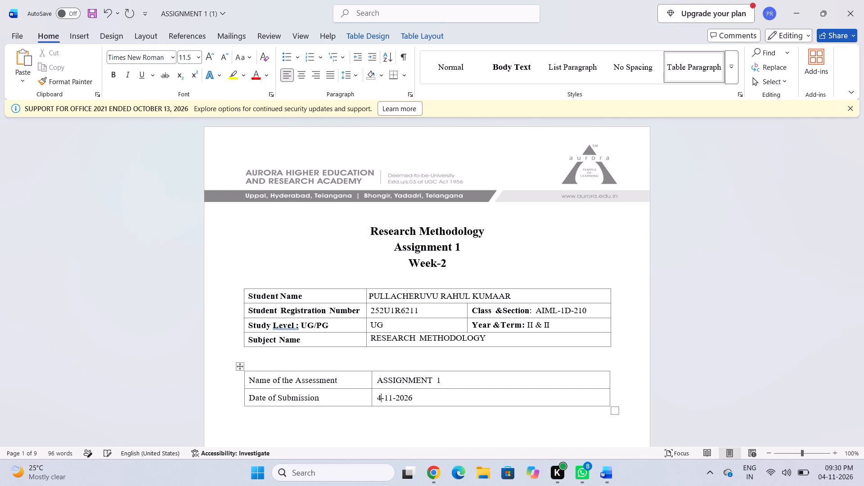
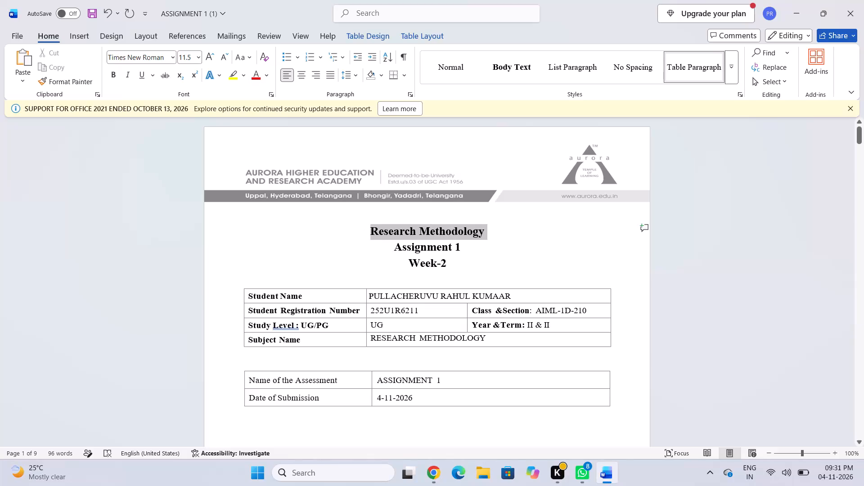
# Replace the selected subject title at the top of the cover page with "Research and Publication Ethics".
pyautogui.hotkey('ctrl', 'v')
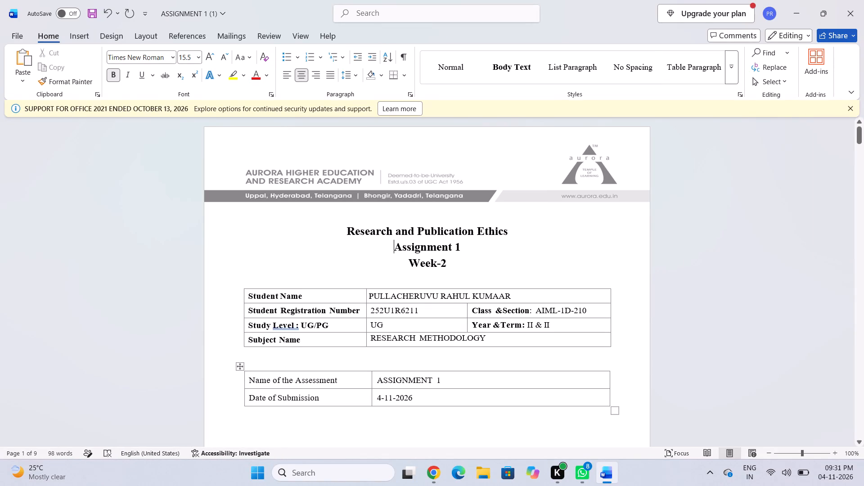
# Replace the Subject Name entry in the student details table with "Research and Publication Ethics".
pyautogui.scroll(-1, 416, 397)
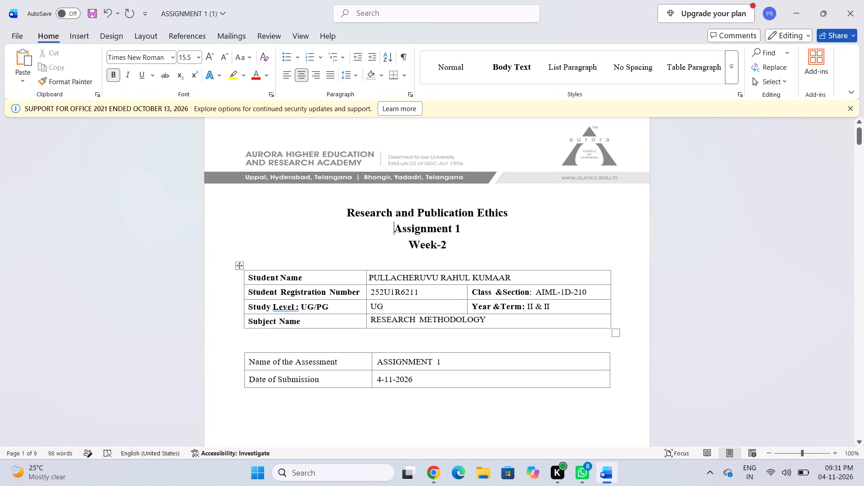
pyautogui.moveTo(490, 320); pyautogui.dragTo(374, 325)
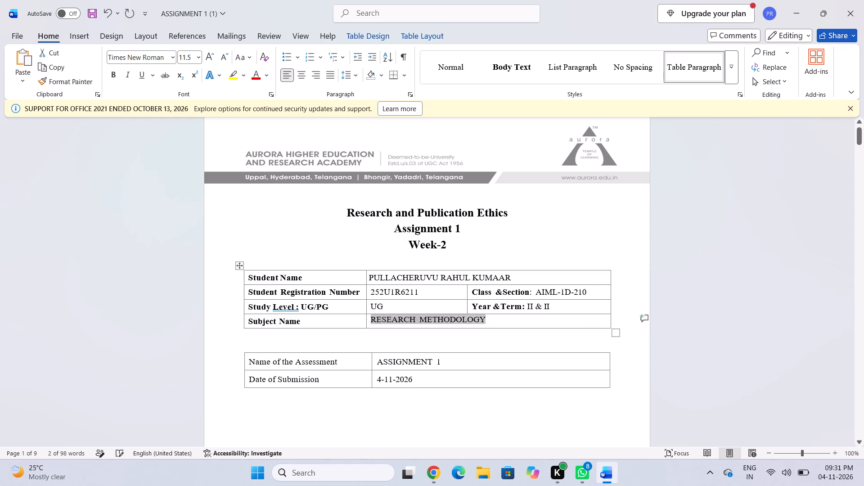
pyautogui.hotkey('ctrl', 'v')
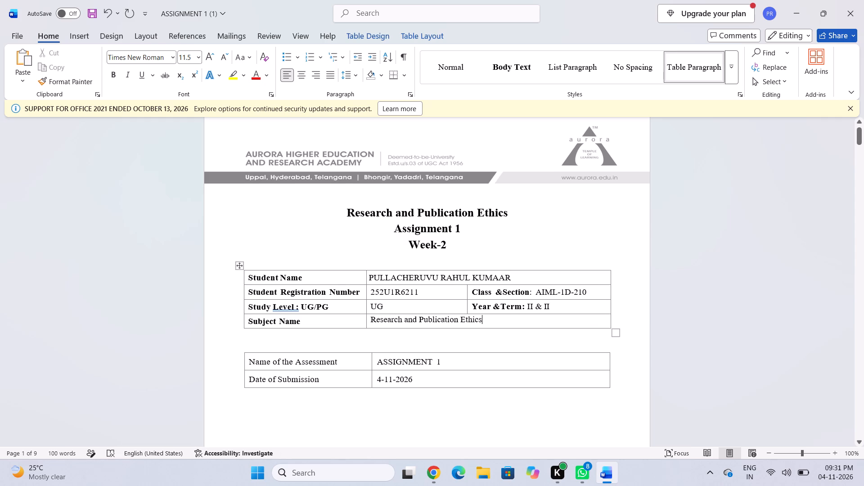
# Look through the pages after the cover page to examine the existing questions and the handwritten answer photos.
pyautogui.scroll(-3, 460, 427)
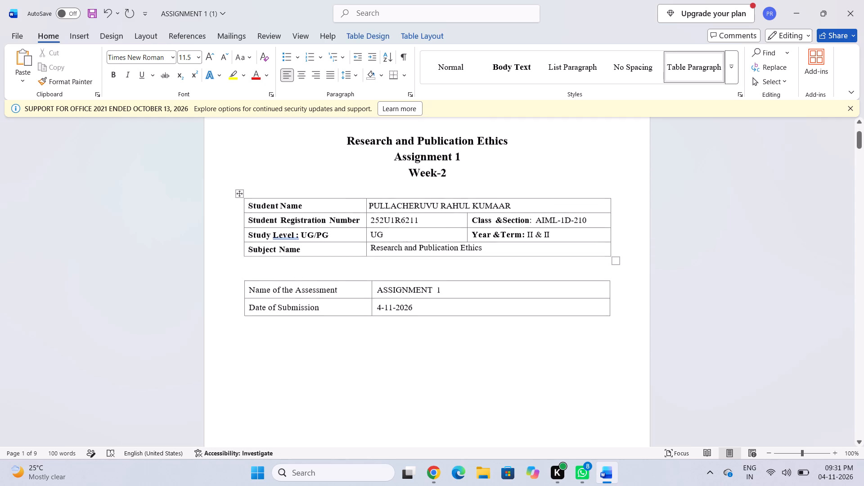
pyautogui.scroll(-3, 460, 427)
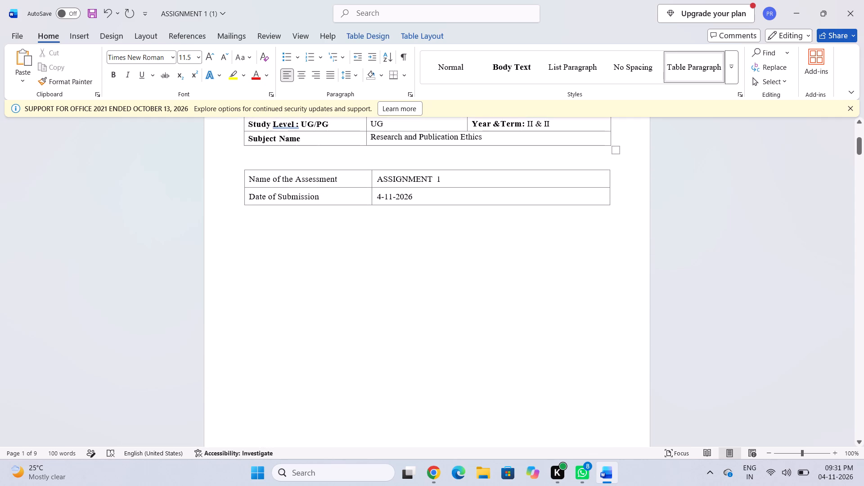
pyautogui.scroll(-3, 460, 427)
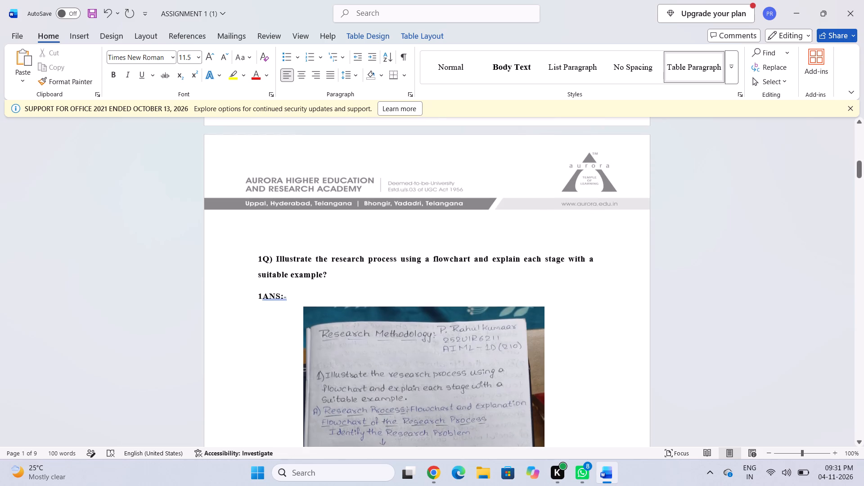
pyautogui.scroll(-4, 460, 427)
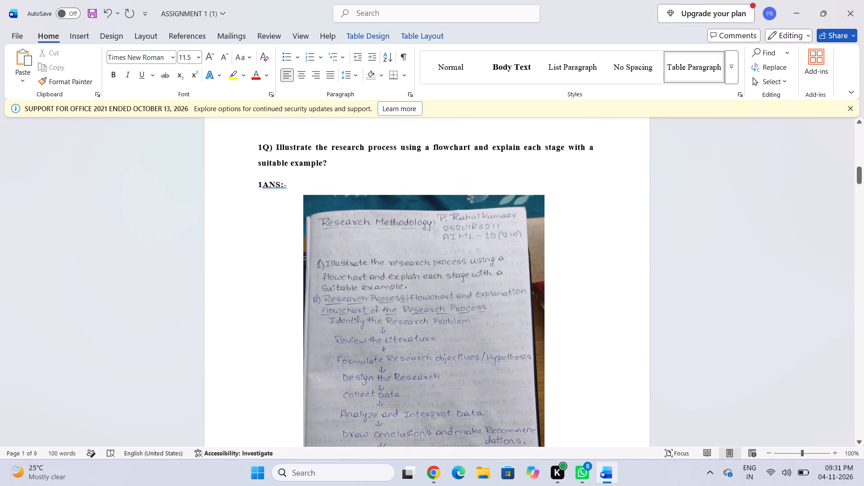
pyautogui.scroll(-2, 460, 427)
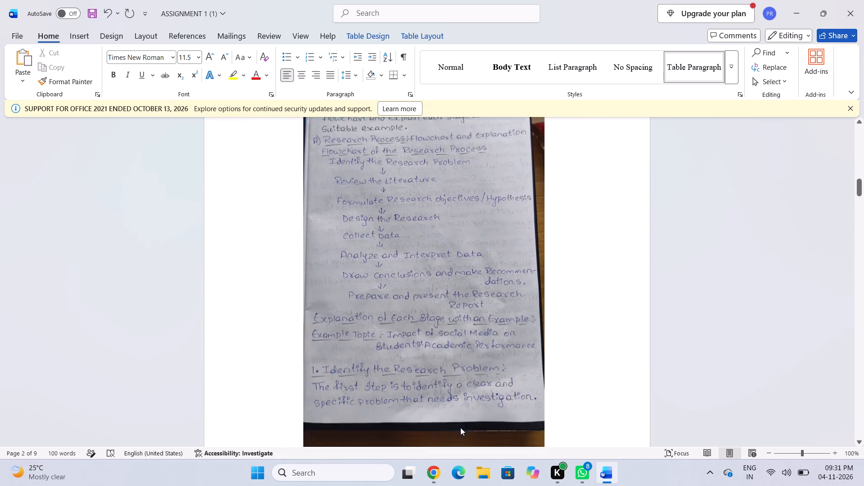
pyautogui.scroll(-12, 460, 427)
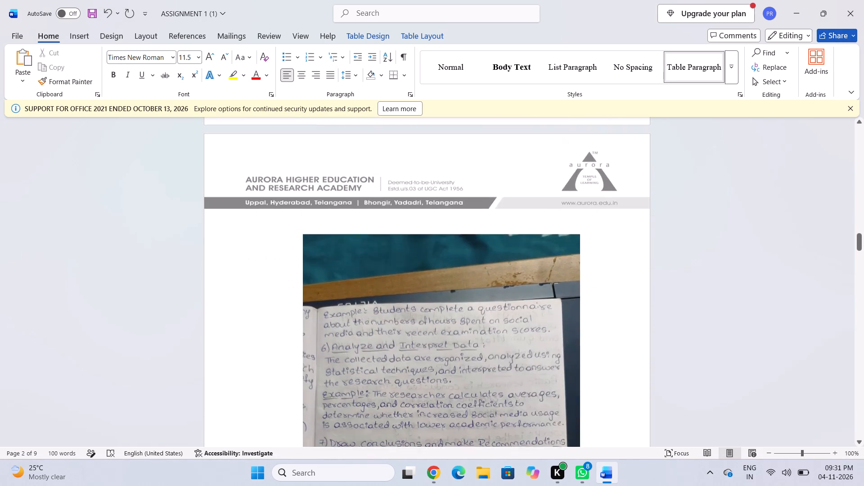
pyautogui.scroll(-6, 460, 427)
pyautogui.hscroll(1, 460, 427)
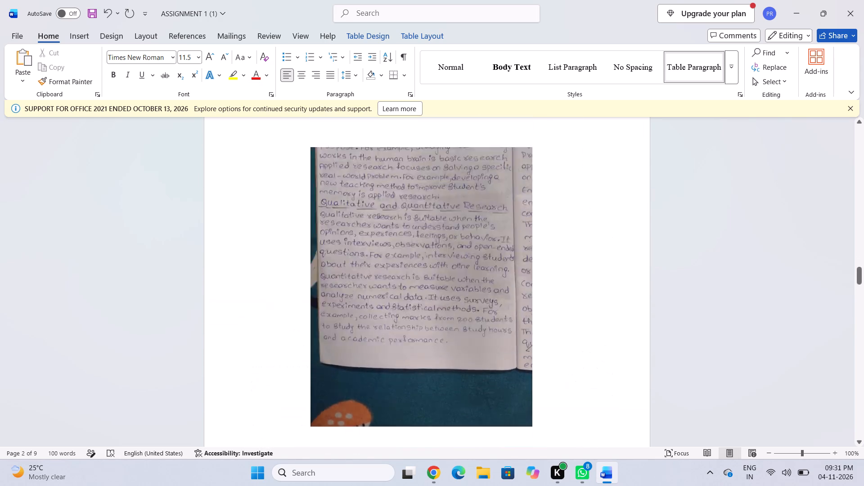
pyautogui.hscroll(1, 460, 427)
pyautogui.scroll(7, 460, 427)
pyautogui.scroll(-2, 345, 419)
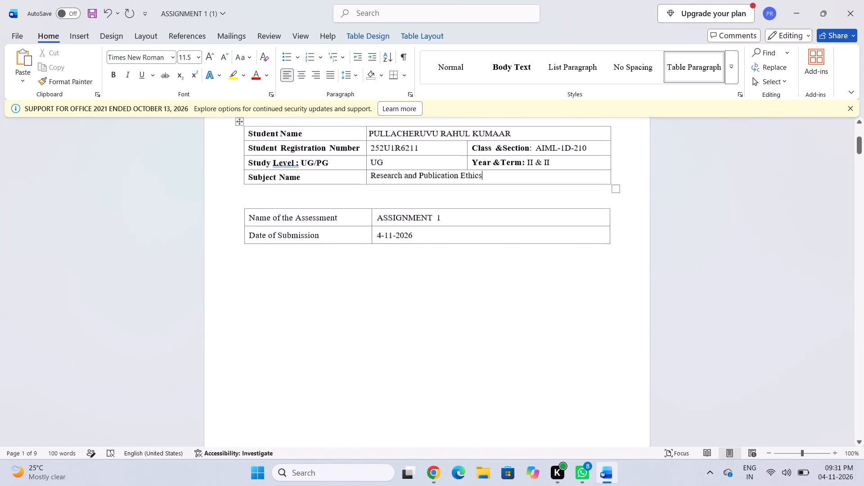
pyautogui.scroll(-4, 345, 419)
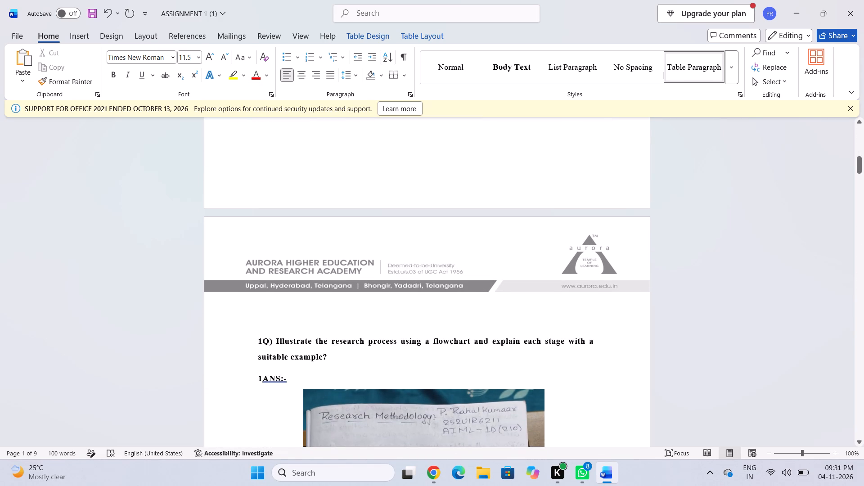
# Delete all the old questions and handwritten answer photos from the second page through the end of the document.
pyautogui.moveTo(250, 333); pyautogui.dragTo(325, 485)
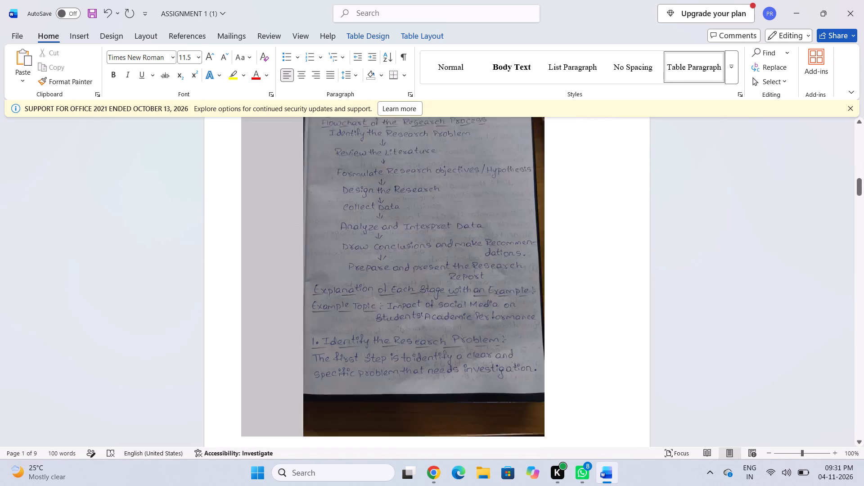
pyautogui.moveTo(325, 485); pyautogui.dragTo(334, 485)
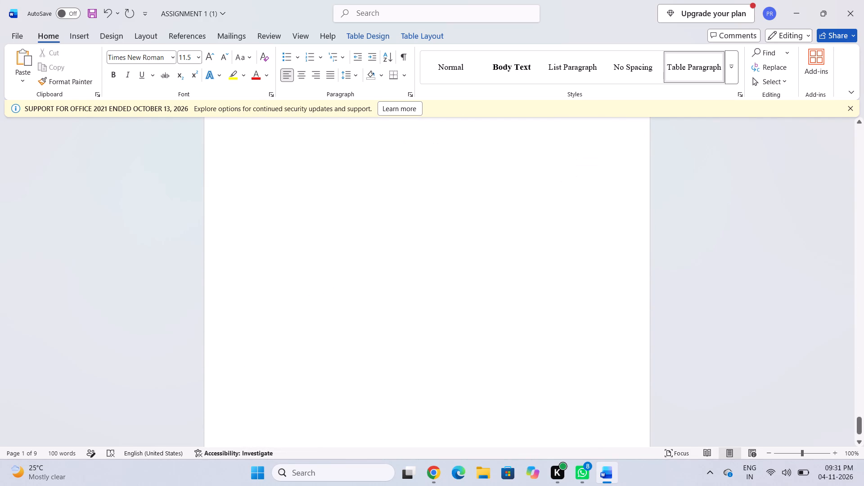
pyautogui.moveTo(334, 485); pyautogui.dragTo(321, 485)
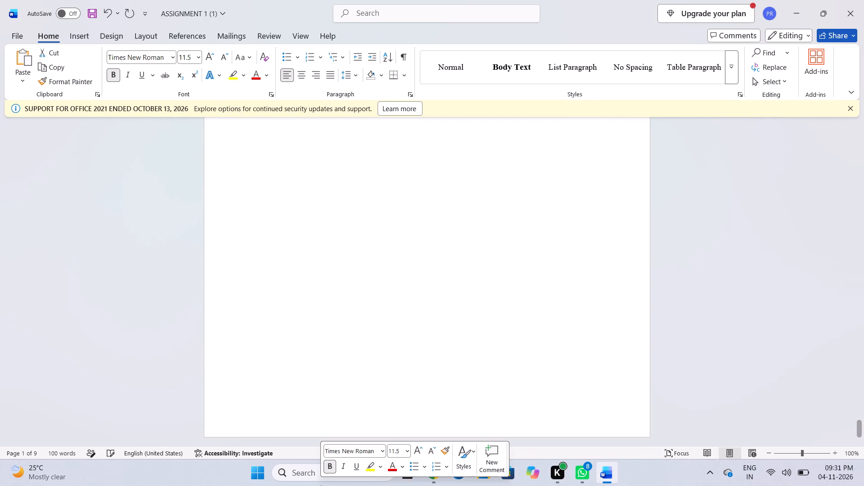
pyautogui.press('BackSpace')
pyautogui.scroll(1, 321, 485)
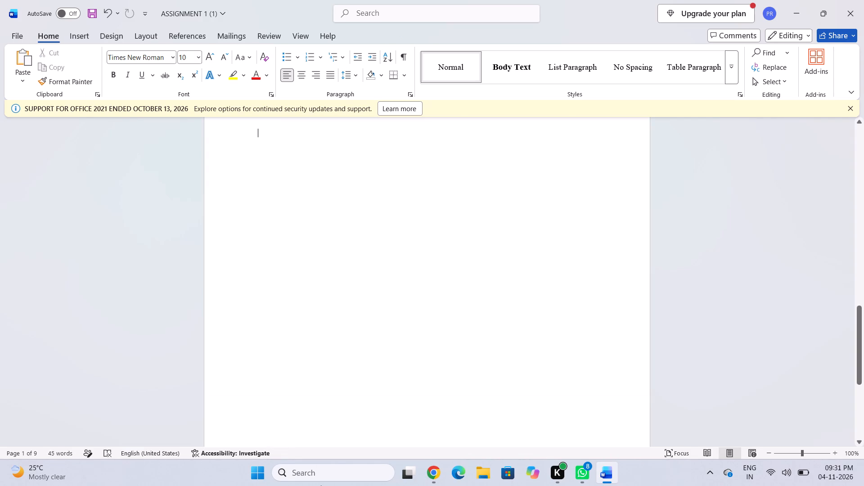
pyautogui.scroll(3, 321, 485)
pyautogui.scroll(5, 396, 262)
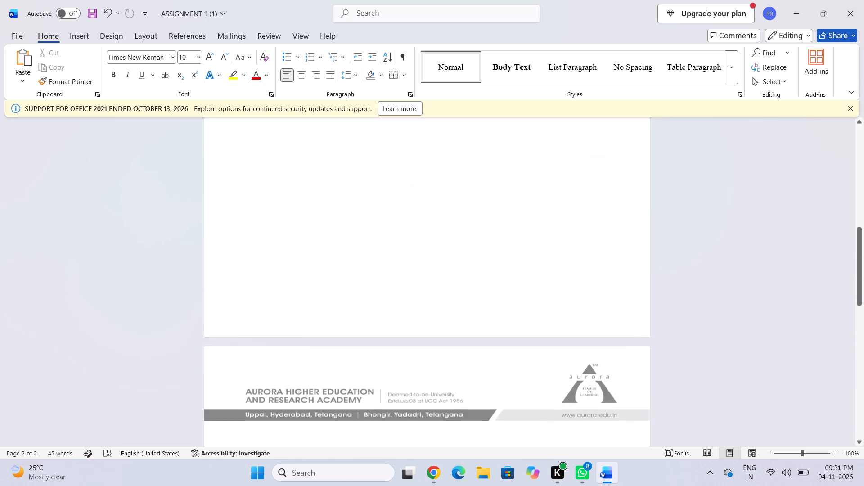
pyautogui.scroll(2, 396, 262)
pyautogui.scroll(-4, 396, 262)
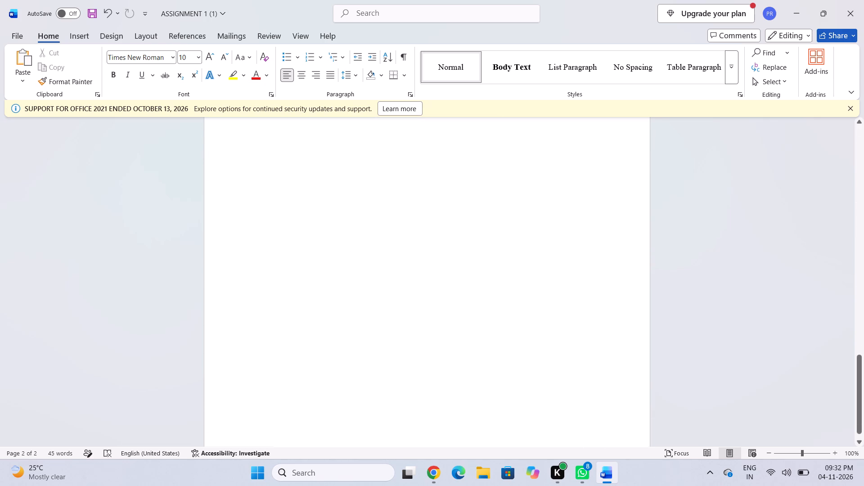
pyautogui.scroll(-4, 396, 262)
pyautogui.scroll(4, 396, 262)
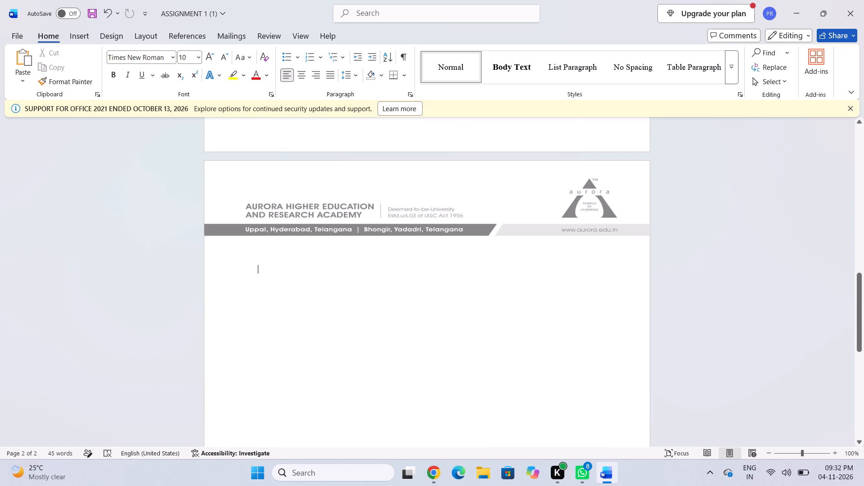
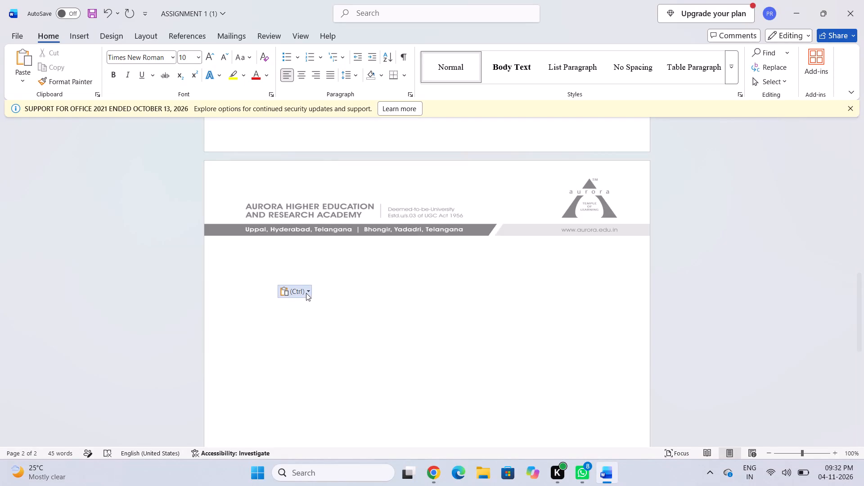
# Use the paste options to place the copied handwritten Week-2 answer photo on the blank page after the cover page.
pyautogui.click(306, 293)
pyautogui.click(318, 323)
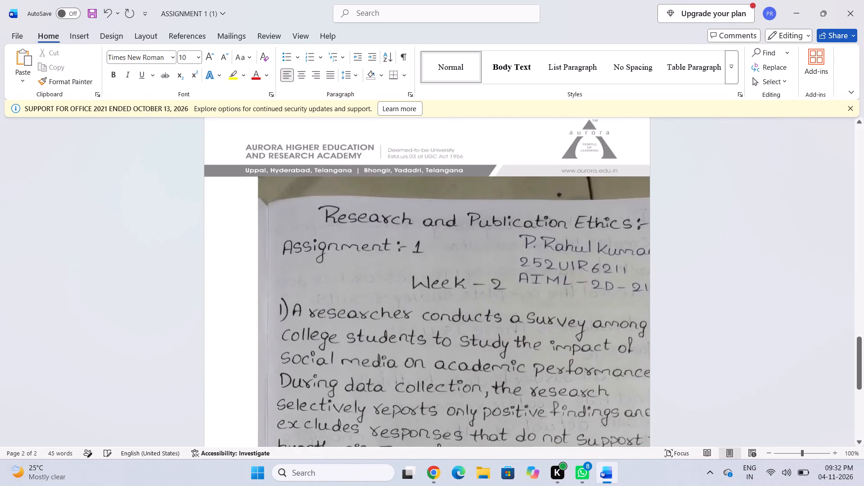
# Shrink the handwritten Week-2 answer photo proportionally from its corner so all of it fits on the second page.
pyautogui.scroll(1, 318, 323)
pyautogui.click(318, 323)
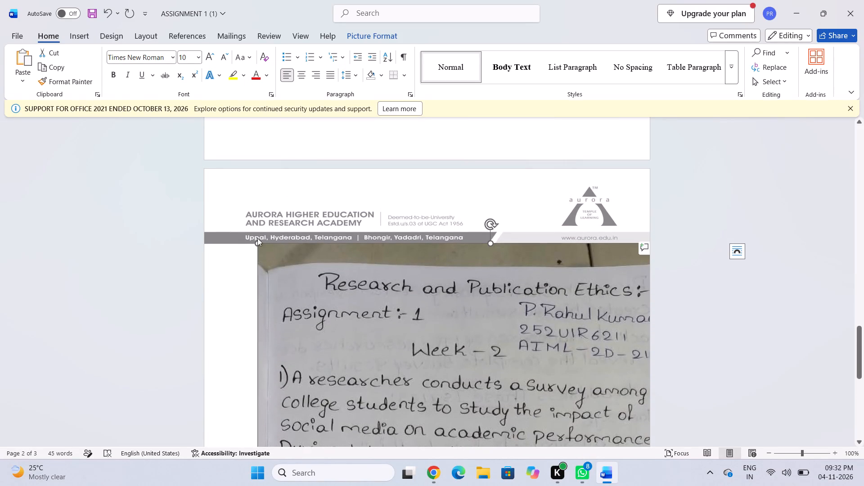
pyautogui.moveTo(257, 242); pyautogui.dragTo(438, 382)
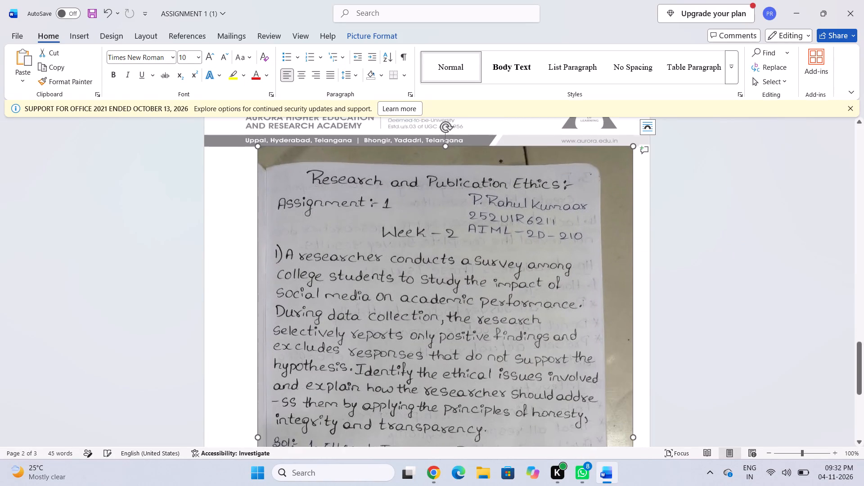
pyautogui.scroll(1, 315, 261)
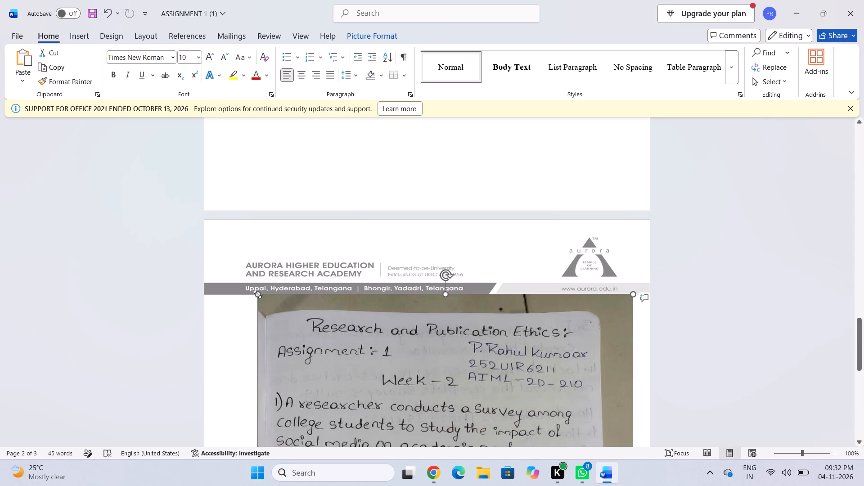
pyautogui.moveTo(257, 294); pyautogui.dragTo(466, 407)
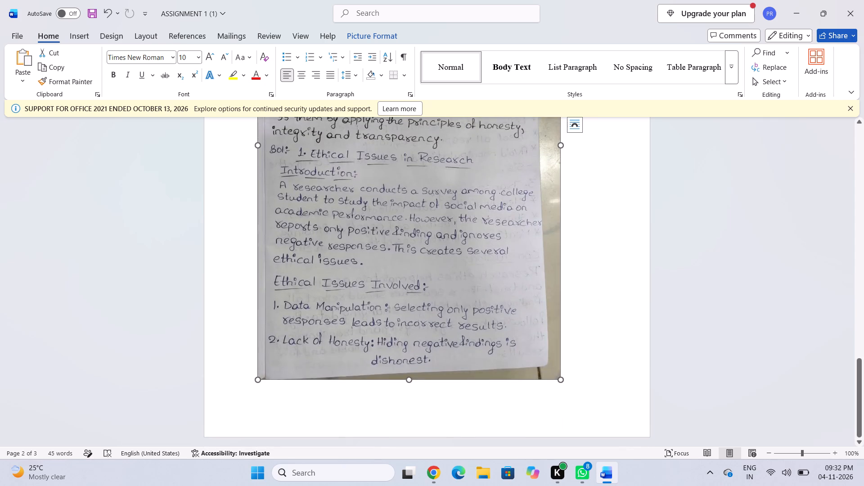
pyautogui.scroll(4, 416, 373)
pyautogui.scroll(-3, 416, 373)
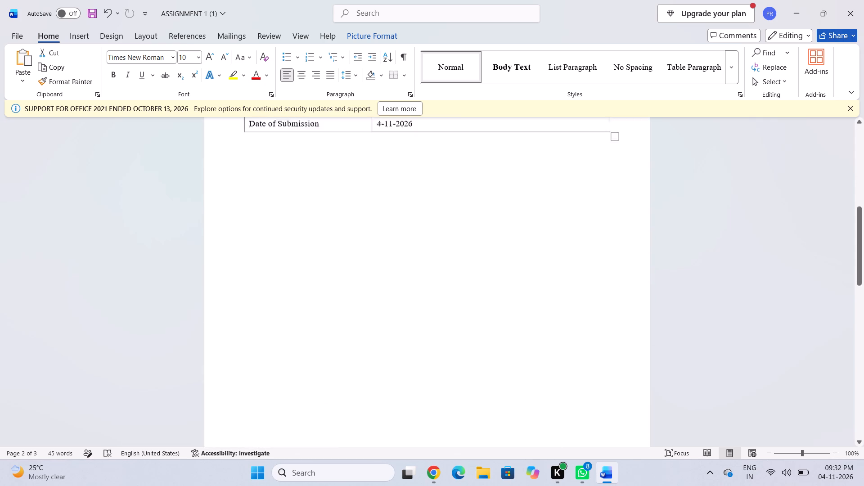
pyautogui.scroll(-3, 416, 373)
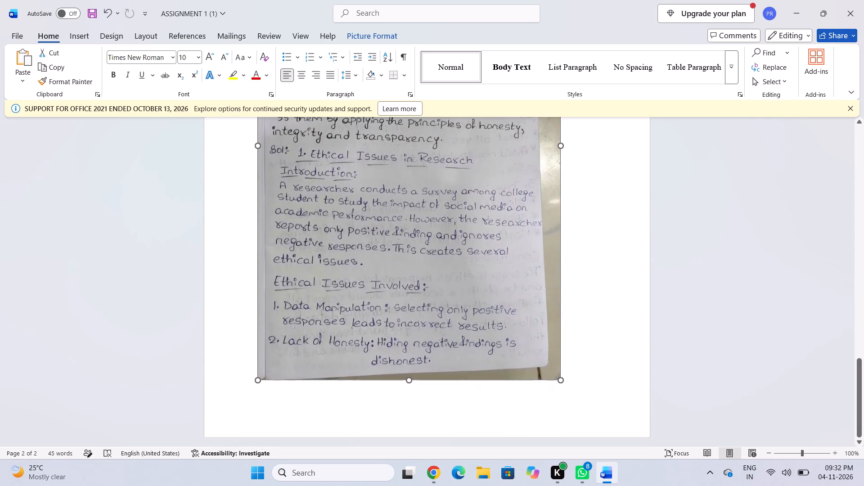
pyautogui.scroll(-1, 416, 373)
# Add blank lines below the answer photo until a new third page starts.
pyautogui.click(587, 372)
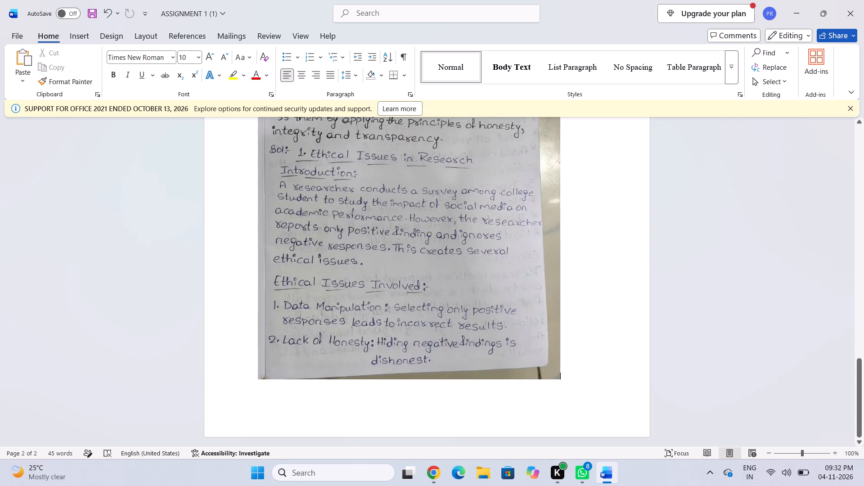
pyautogui.press('Return')
pyautogui.press('Return')
pyautogui.press('Return')
pyautogui.press('Return')
pyautogui.press('Return')
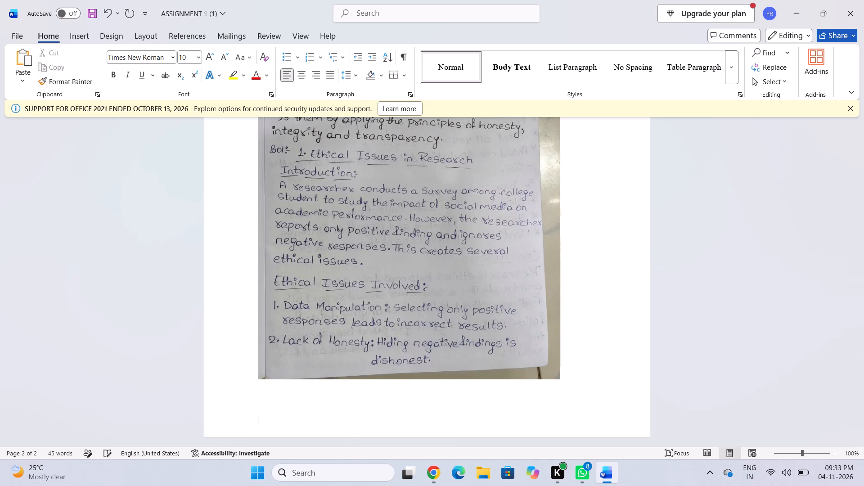
pyautogui.press('Return')
pyautogui.press('Return')
pyautogui.press('Return')
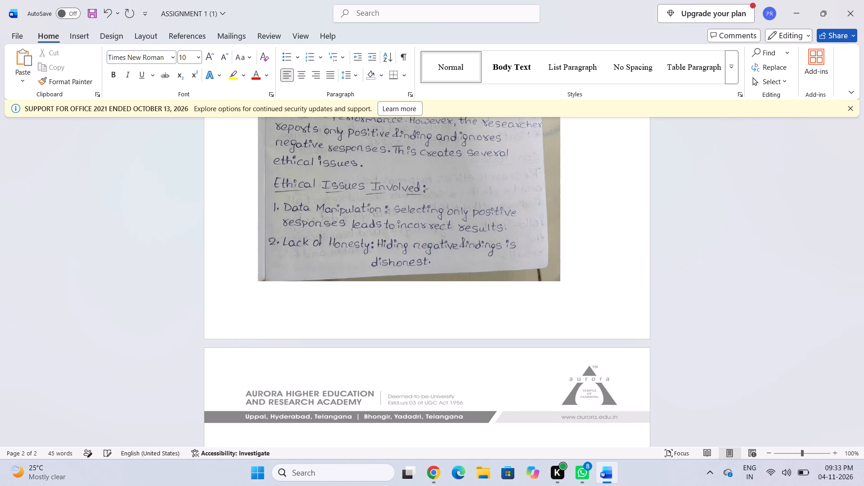
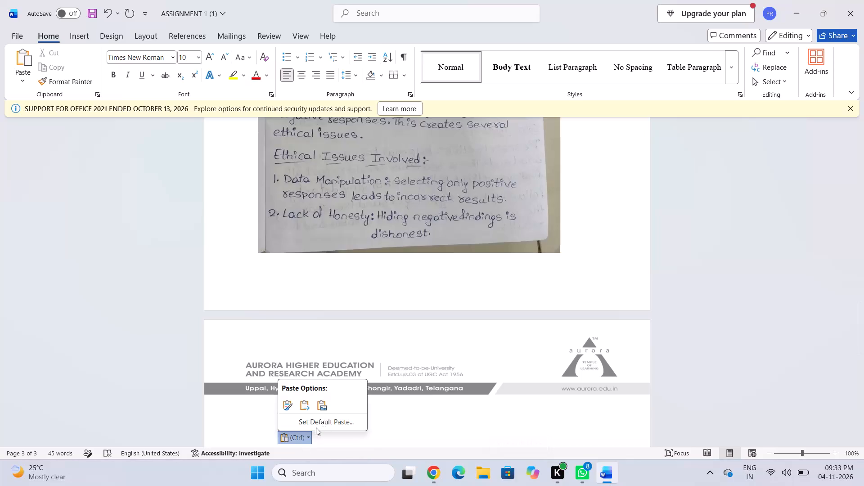
# Apply the picture paste format to the copied handwritten answer photo that begins with "3. Research Bias", below the previous answer photo.
pyautogui.click(325, 411)
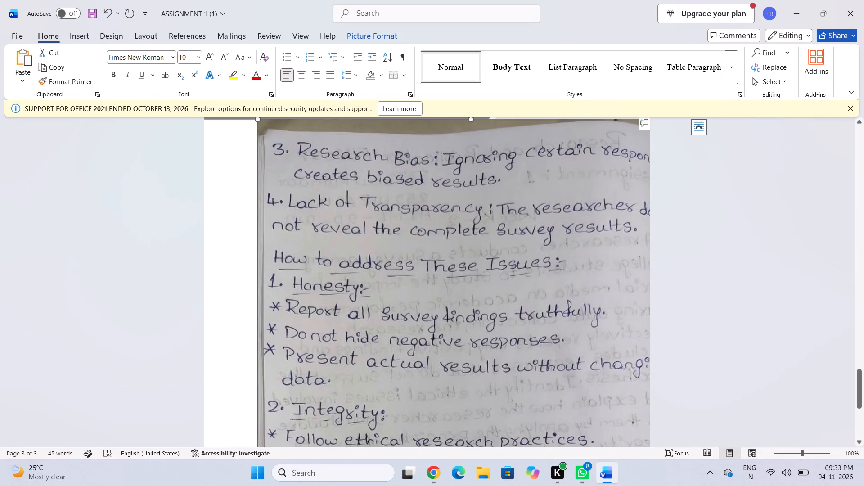
# Shrink the pasted "Research Bias" answer photo proportionally until it fits within the page, at about the width of the preceding answer photo.
pyautogui.scroll(1, 372, 300)
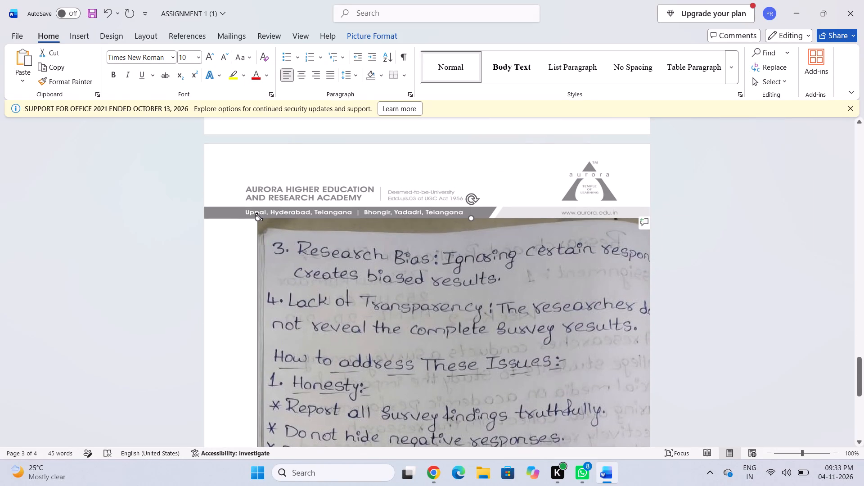
pyautogui.moveTo(259, 217); pyautogui.dragTo(496, 378)
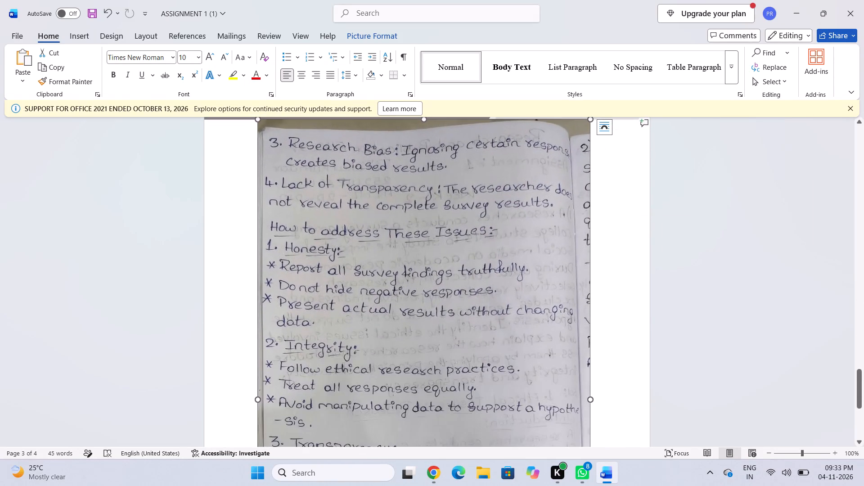
pyautogui.scroll(1, 377, 286)
pyautogui.moveTo(258, 262); pyautogui.dragTo(322, 315)
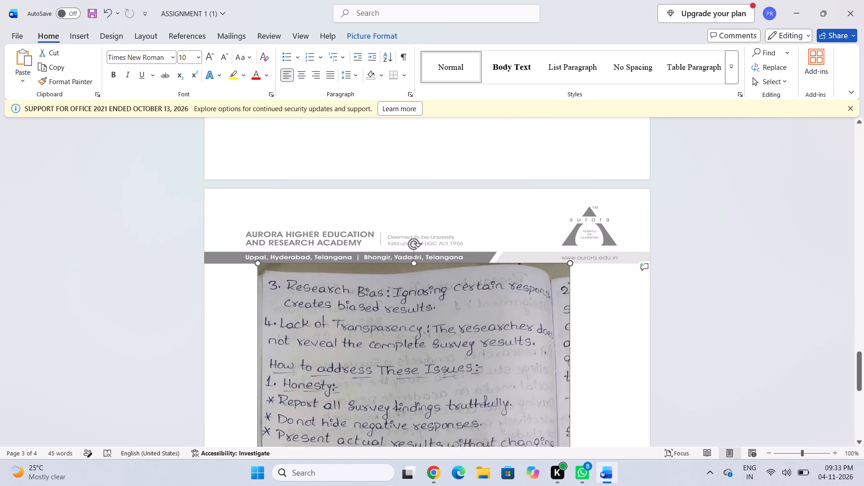
pyautogui.moveTo(322, 315); pyautogui.dragTo(339, 333)
pyautogui.scroll(3, 339, 333)
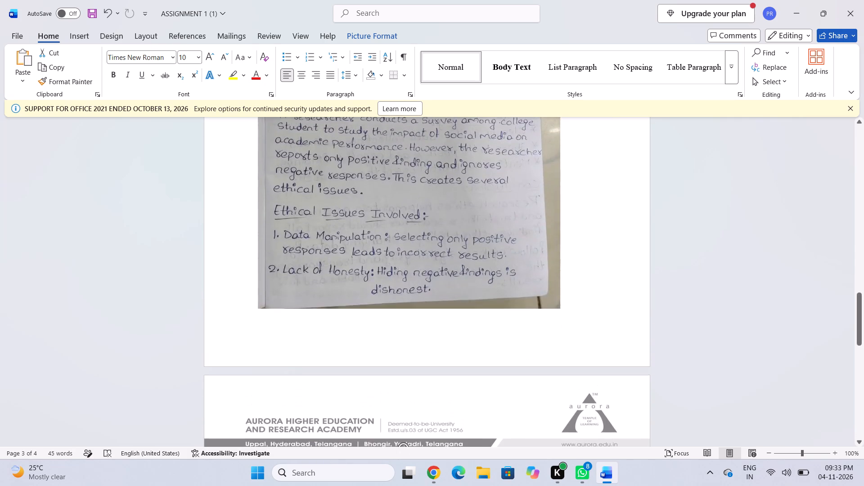
# Insert six blank lines after the first handwritten answer photo, starting beside its lower edge.
pyautogui.scroll(1, 339, 333)
pyautogui.click(579, 301)
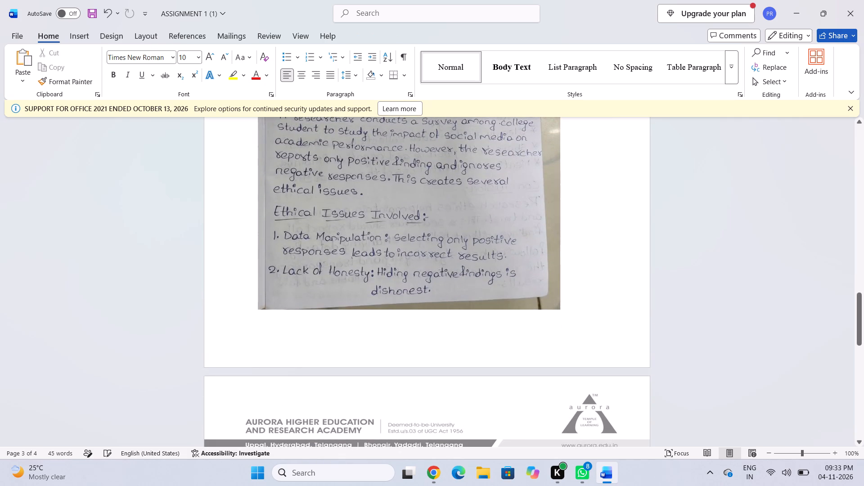
pyautogui.press('Return')
pyautogui.press('Return')
pyautogui.press('Return')
pyautogui.press('Return')
pyautogui.press('Return')
pyautogui.press('Return')
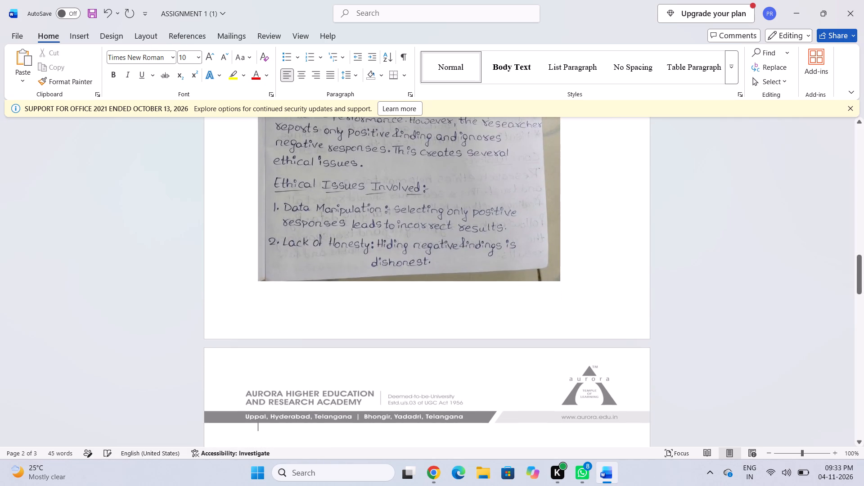
pyautogui.scroll(-7, 579, 301)
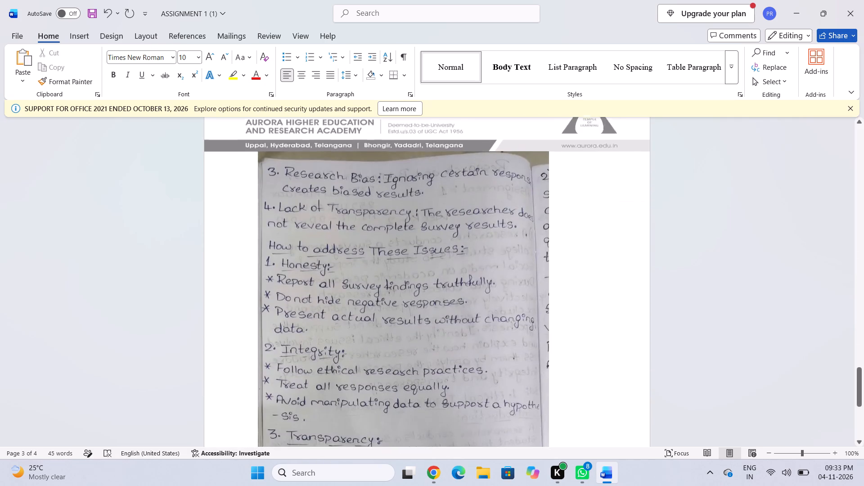
pyautogui.scroll(1, 579, 301)
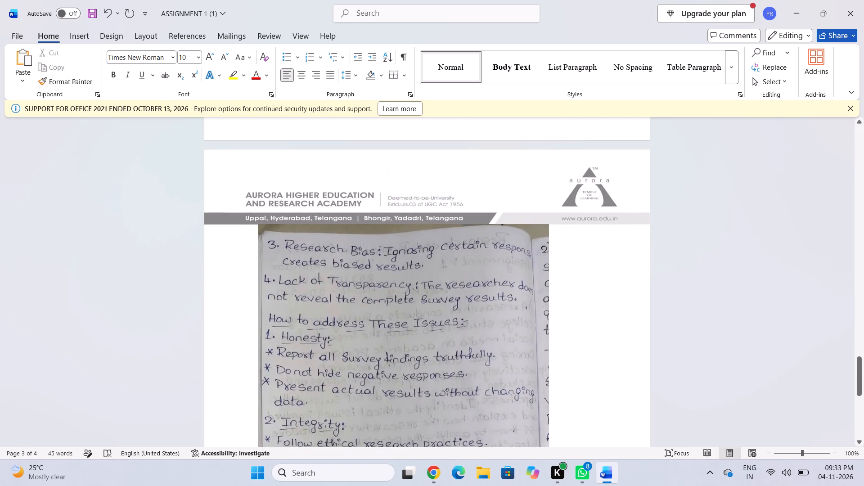
# Undo the last blank-line insertion below the first answer photo.
pyautogui.hotkey('ctrl', 'z')
# Look through the document from the cover page tables to the second answer photo to examine the page layout and spacing.
pyautogui.scroll(5, 579, 301)
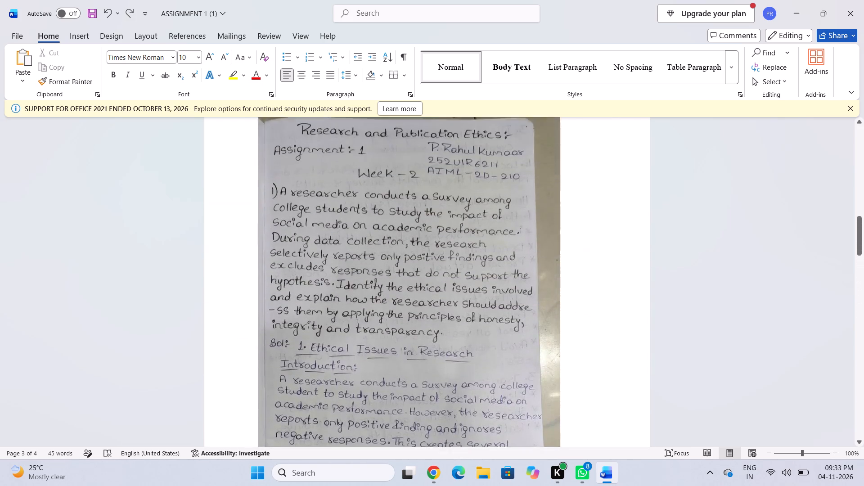
pyautogui.scroll(5, 579, 301)
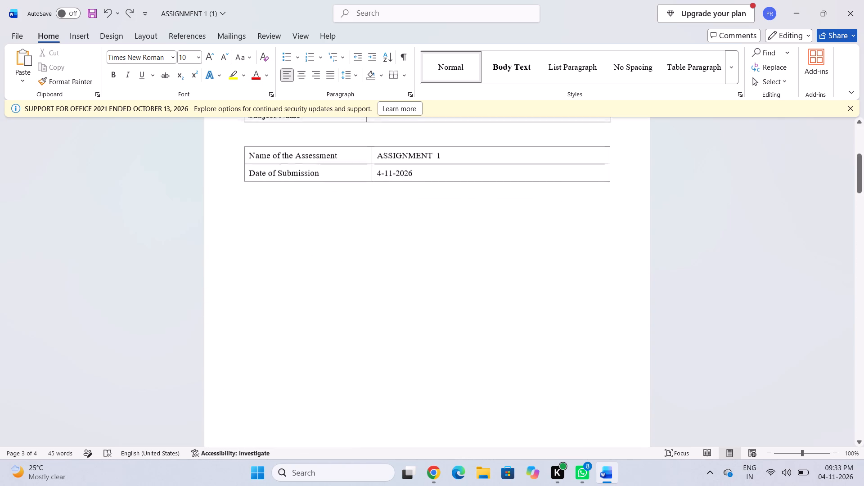
pyautogui.scroll(1, 579, 301)
pyautogui.scroll(-10, 579, 301)
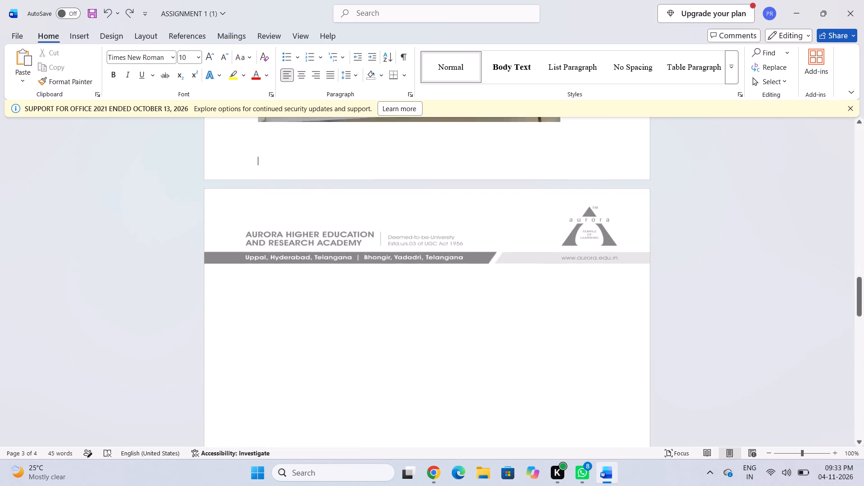
pyautogui.scroll(-3, 579, 301)
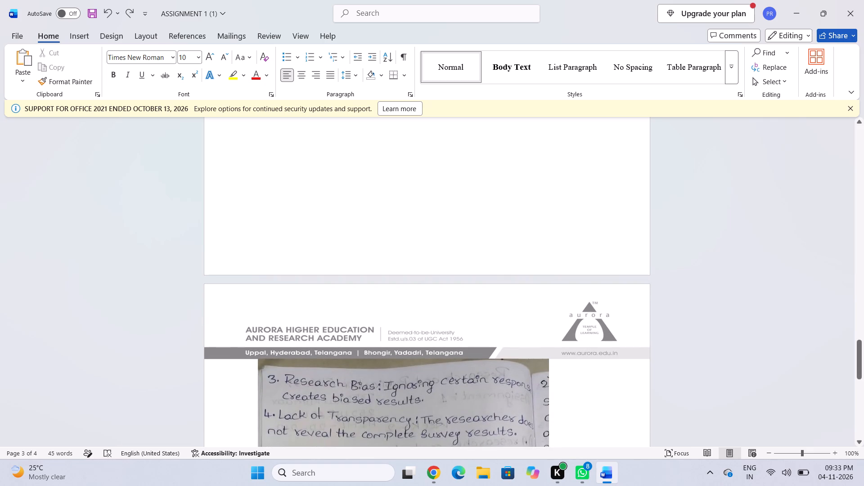
# Place the insertion point just before the second handwritten answer photo, which starts with "3. Research Bias".
pyautogui.click(255, 360)
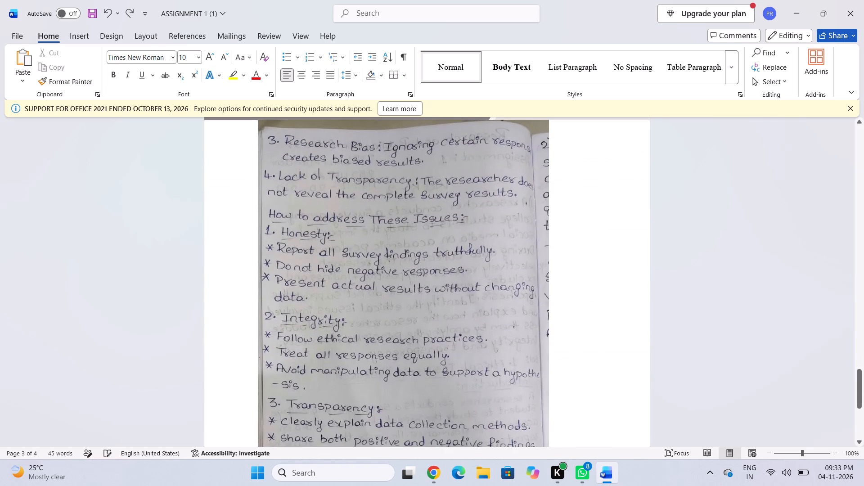
# Undo the last edit made between the first and second handwritten answer photos.
pyautogui.scroll(2, 255, 360)
pyautogui.hotkey('ctrl', 'z')
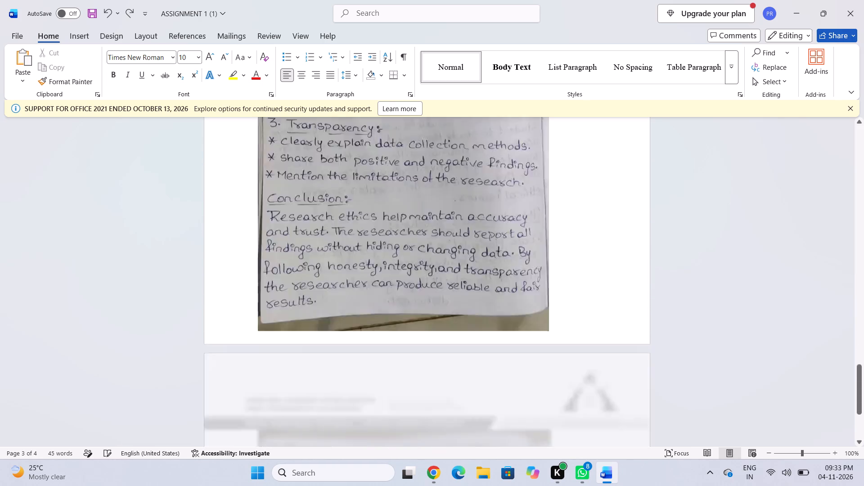
# Look through the document from the cover page tables to the handwritten answer photos to examine page breaks and spacing.
pyautogui.scroll(3, 255, 360)
pyautogui.scroll(-1, 255, 360)
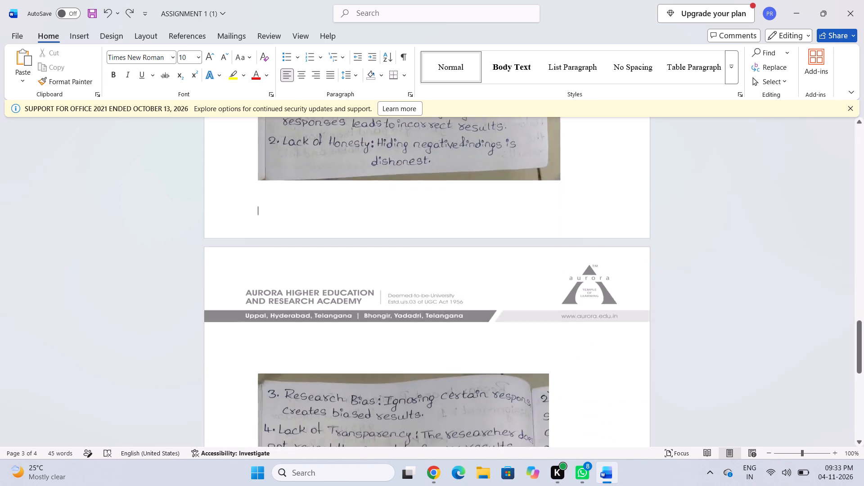
pyautogui.scroll(-1, 255, 360)
pyautogui.scroll(7, 255, 360)
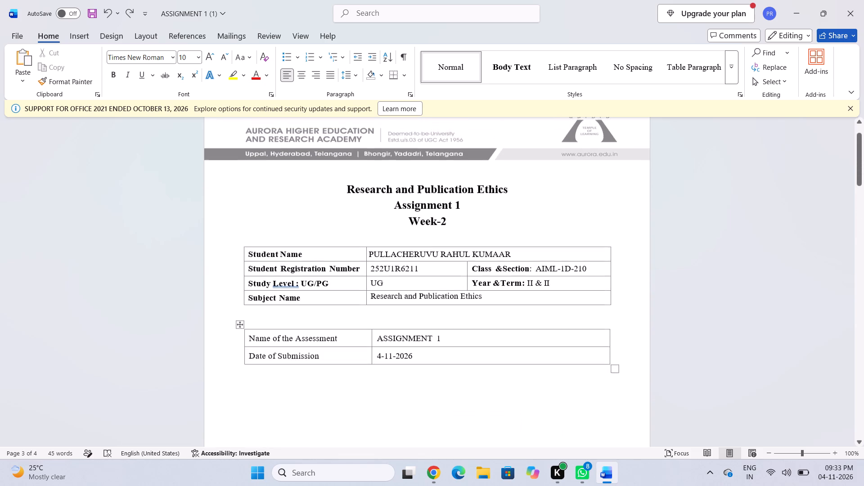
pyautogui.scroll(1, 255, 360)
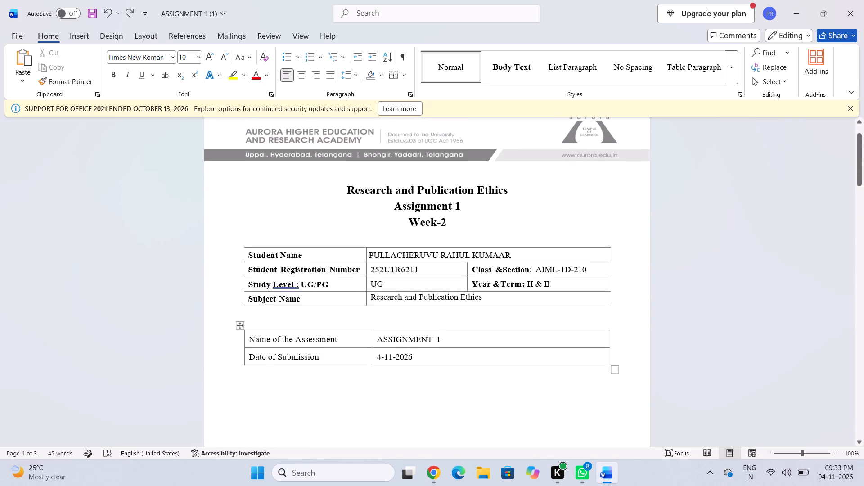
pyautogui.scroll(2, 255, 360)
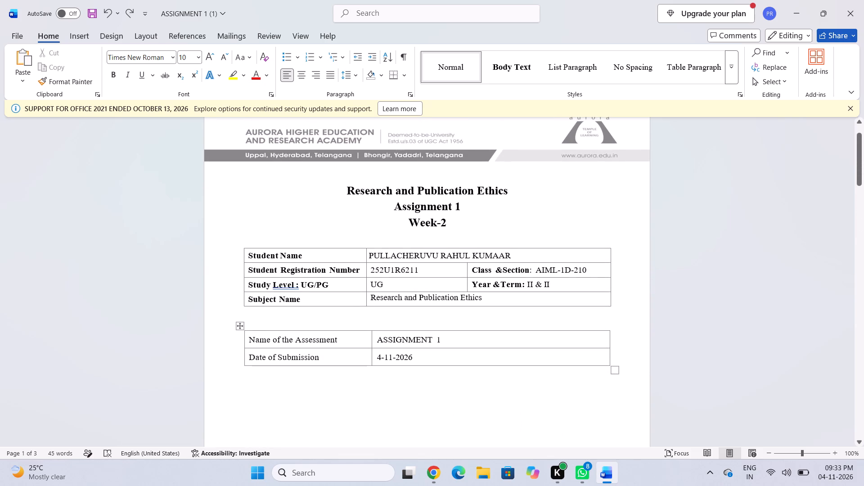
pyautogui.scroll(3, 255, 360)
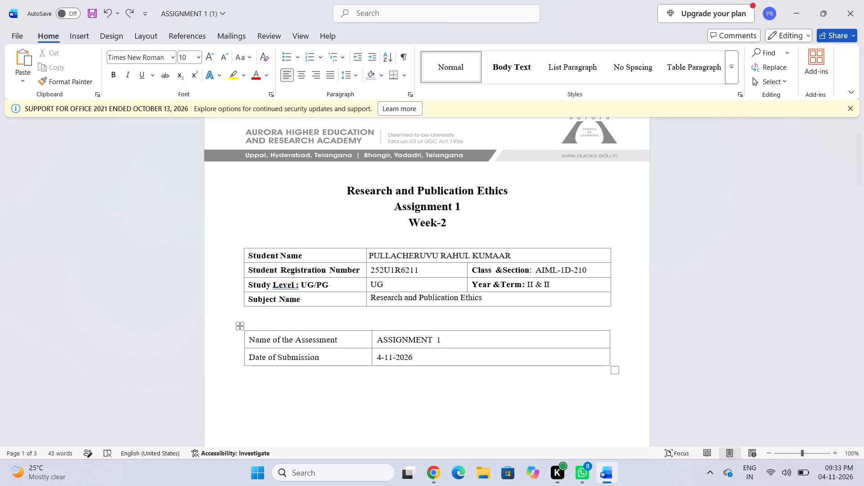
pyautogui.scroll(-6, 255, 360)
pyautogui.scroll(-16, 255, 360)
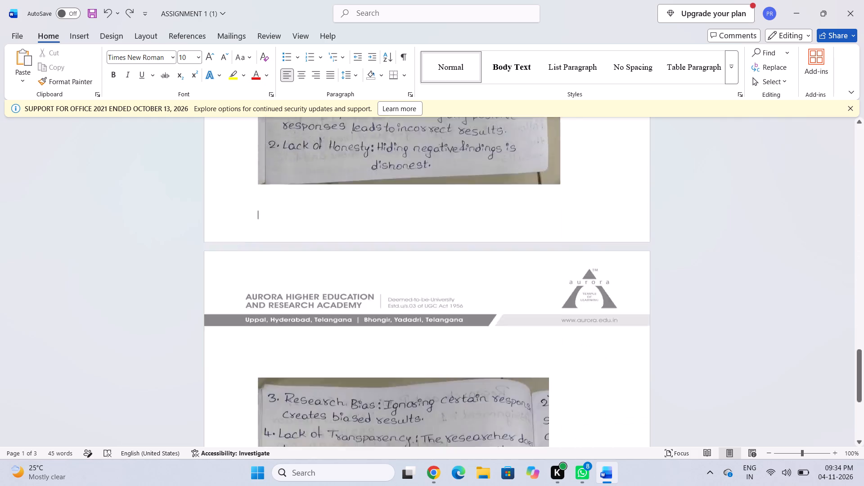
pyautogui.scroll(6, 255, 360)
pyautogui.scroll(-1, 255, 360)
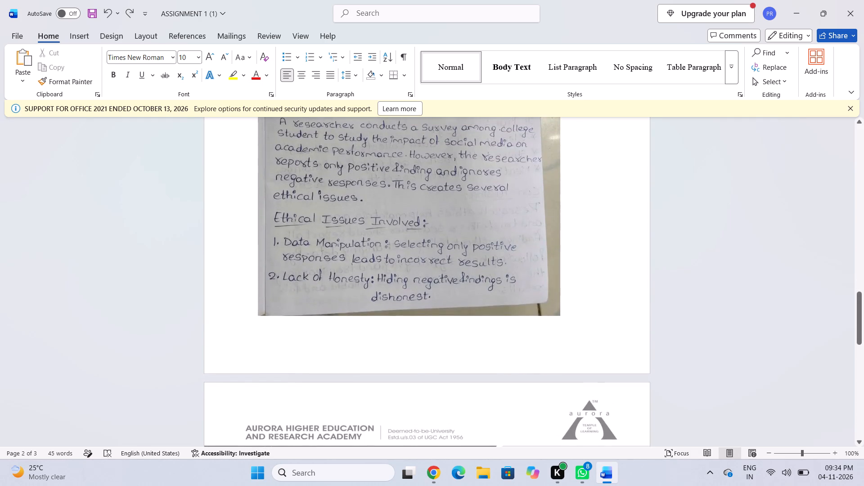
# Insert two line breaks after the second handwritten answer photo, below its "Conclusion" section, to start a new page.
pyautogui.scroll(-10, 255, 360)
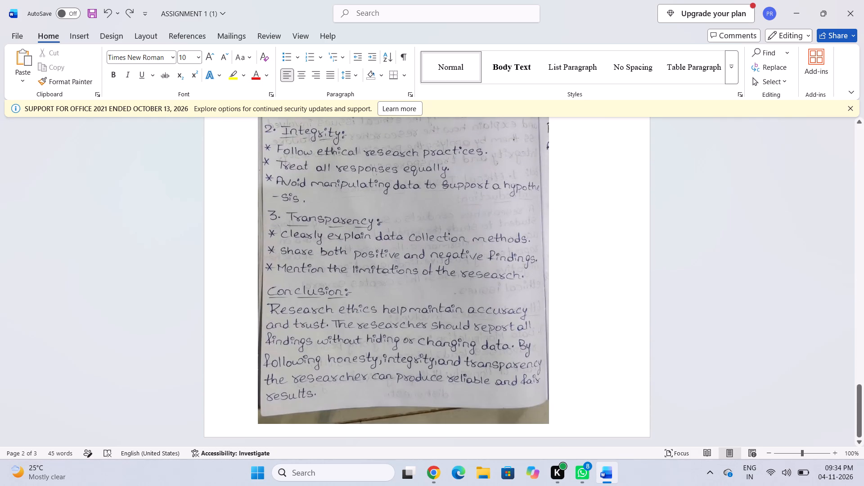
pyautogui.click(585, 418)
pyautogui.press('Return')
pyautogui.press('Return')
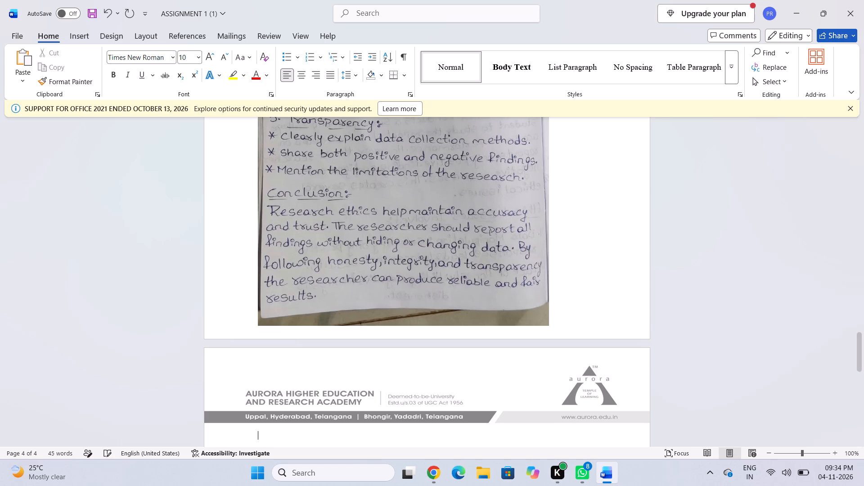
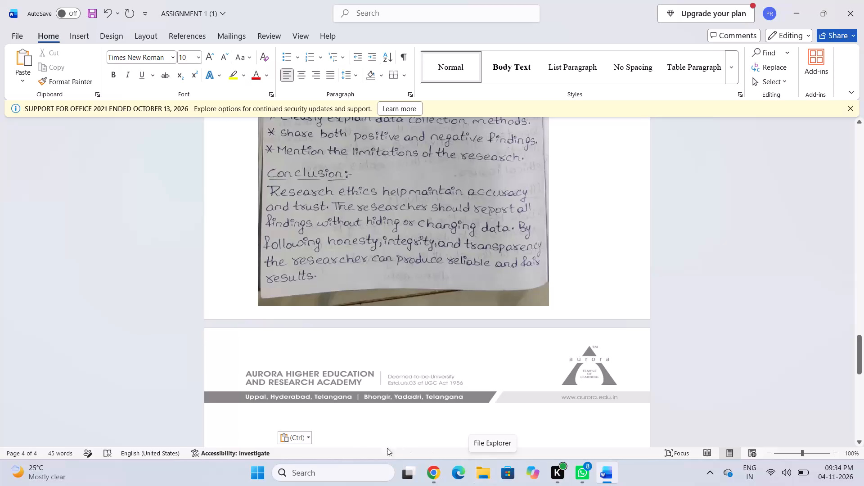
# Change the paste format of the just-pasted handwritten answer photo to Picture.
pyautogui.click(307, 436)
pyautogui.click(323, 409)
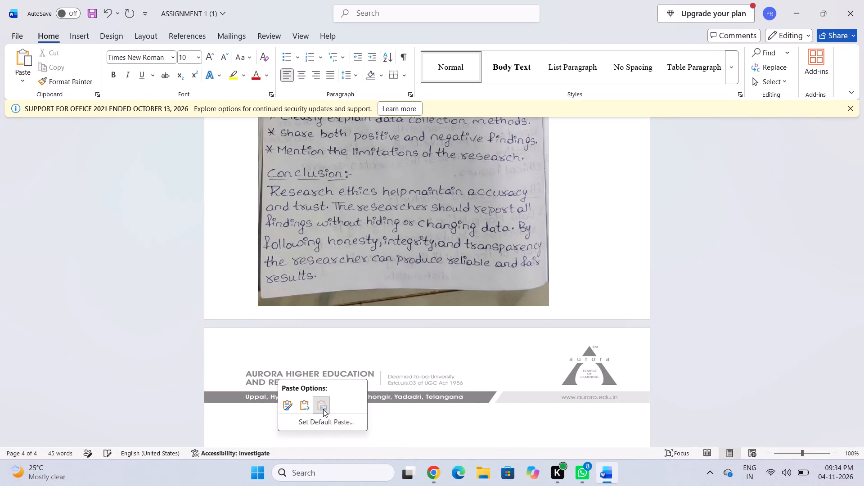
# Shrink the oversized handwritten answer photo that starts with "2) A researcher plans" proportionally from its corner.
pyautogui.scroll(9, 323, 409)
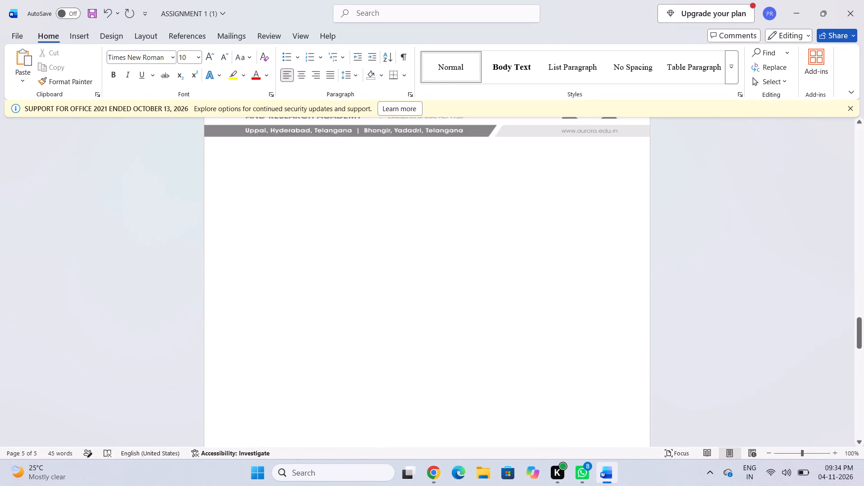
pyautogui.scroll(1, 323, 409)
pyautogui.scroll(-5, 323, 409)
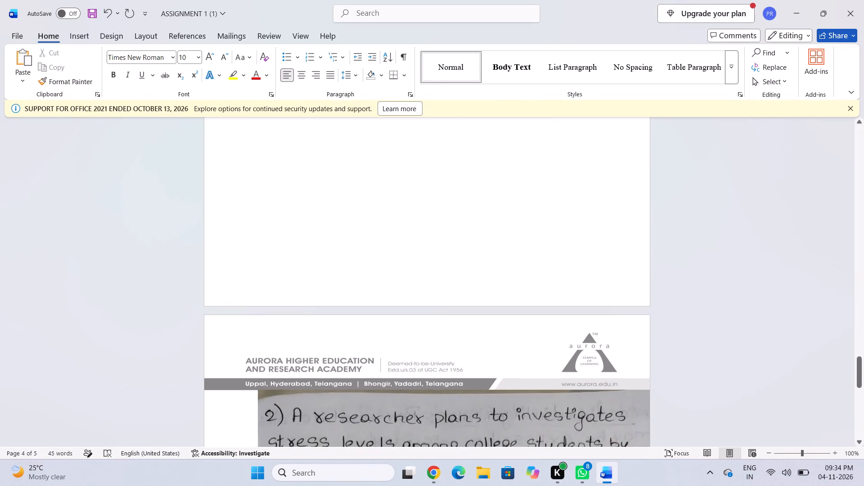
pyautogui.click(293, 409)
pyautogui.moveTo(259, 391); pyautogui.dragTo(347, 432)
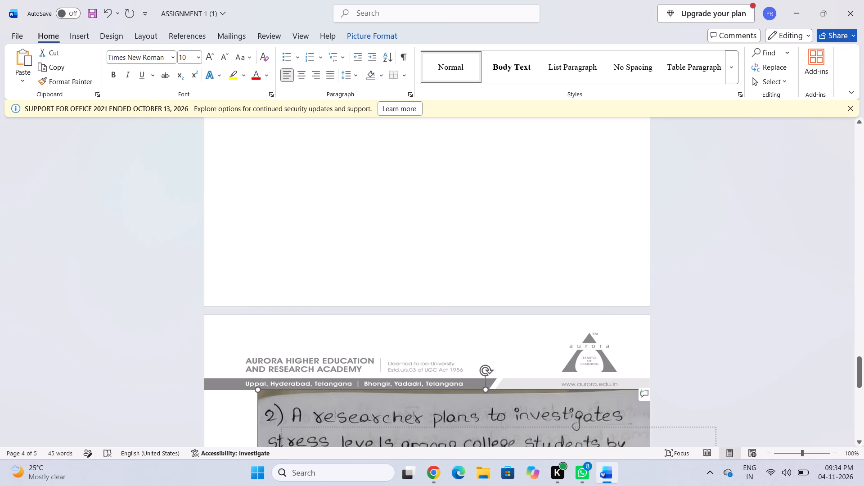
pyautogui.moveTo(347, 432); pyautogui.dragTo(512, 485)
pyautogui.scroll(1, 343, 352)
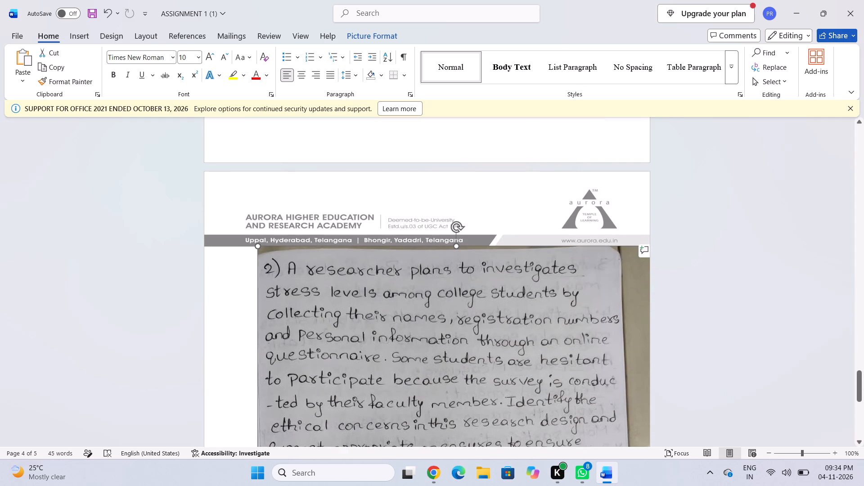
# Shrink the photo starting with "2) A researcher plans" proportionally until it is about as wide as the answer photo above it.
pyautogui.moveTo(259, 247); pyautogui.dragTo(398, 327)
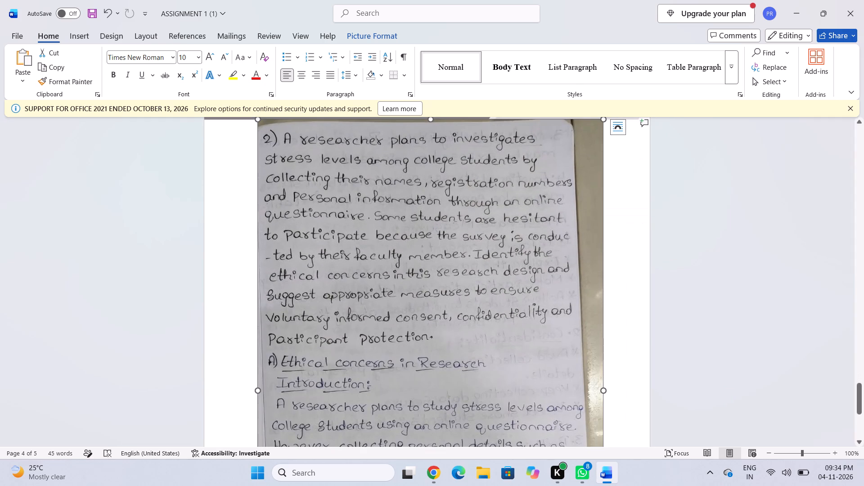
pyautogui.scroll(1, 324, 278)
pyautogui.moveTo(258, 261); pyautogui.dragTo(369, 314)
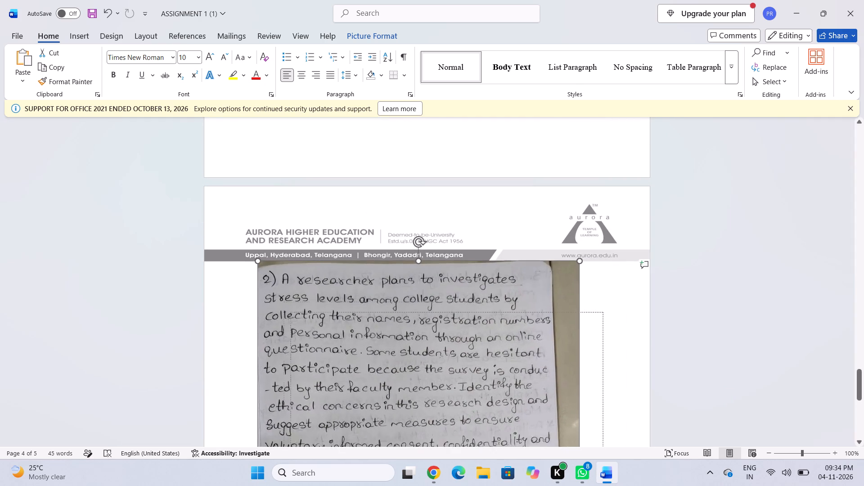
pyautogui.moveTo(369, 314); pyautogui.dragTo(418, 345)
# Stretch only the height of the "2) A researcher plans" photo downward so it reaches close to the page's bottom margin.
pyautogui.scroll(-2, 418, 345)
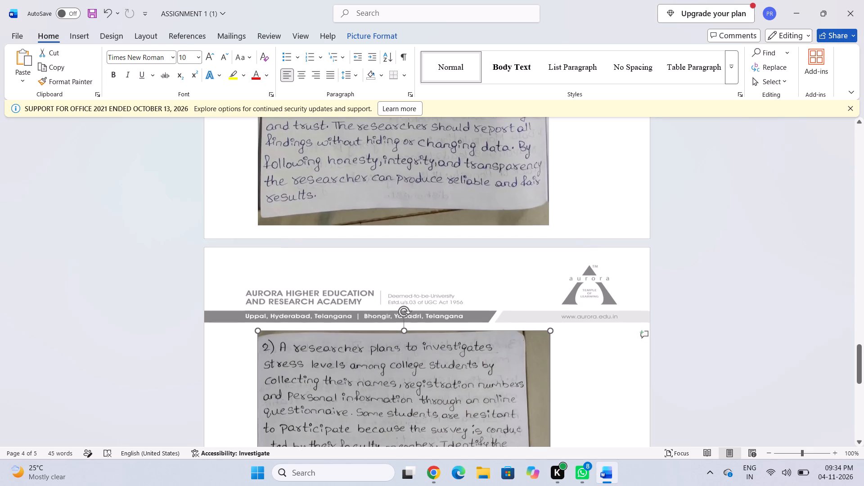
pyautogui.scroll(-2, 418, 345)
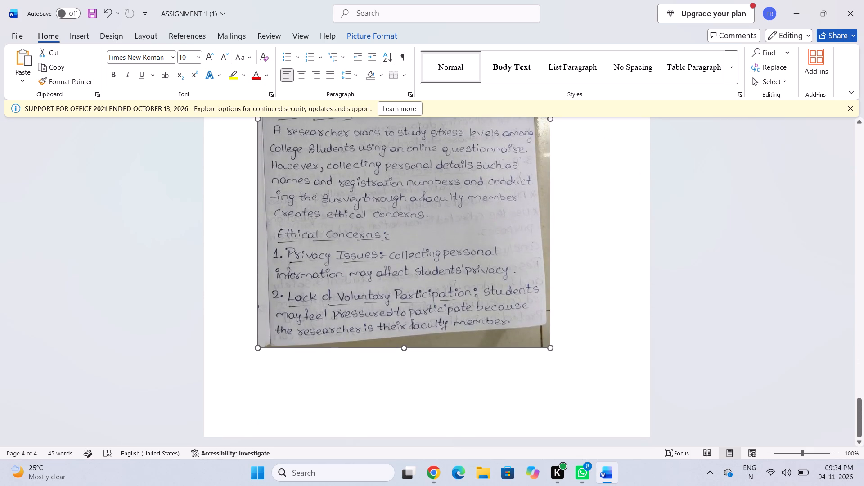
pyautogui.moveTo(405, 348); pyautogui.dragTo(416, 386)
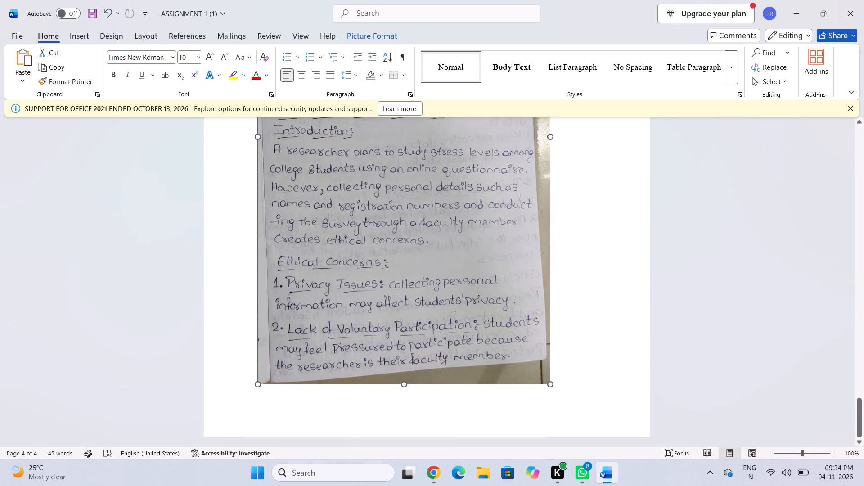
pyautogui.moveTo(416, 386); pyautogui.dragTo(417, 388)
# Insert one blank line after the answer photo ending in "results.", starting beside its lower edge, and check the photo below it.
pyautogui.scroll(4, 417, 388)
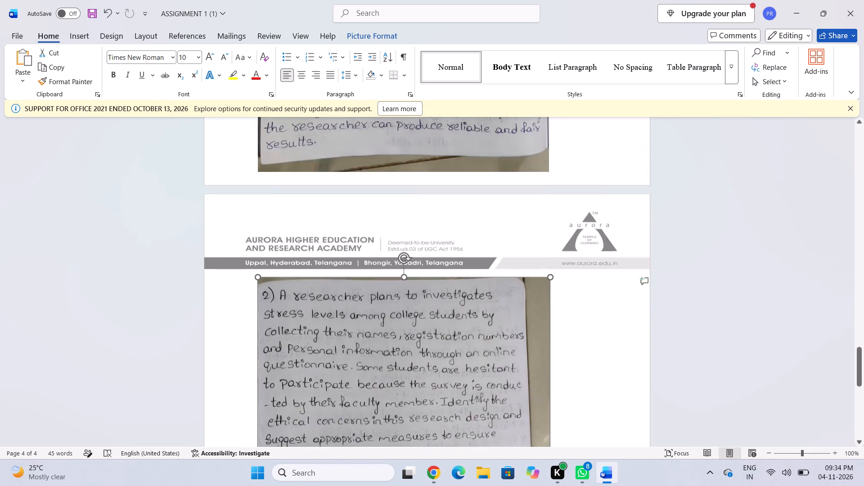
pyautogui.scroll(1, 417, 388)
pyautogui.click(568, 235)
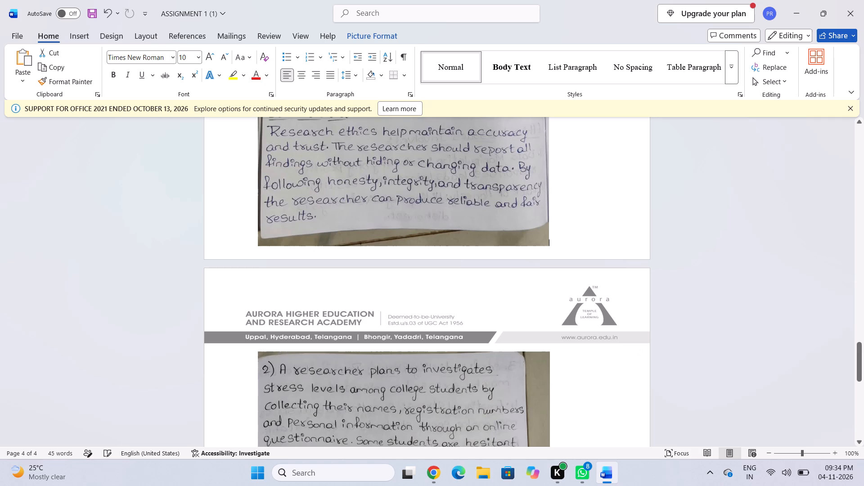
pyautogui.press('Return')
pyautogui.scroll(-4, 568, 235)
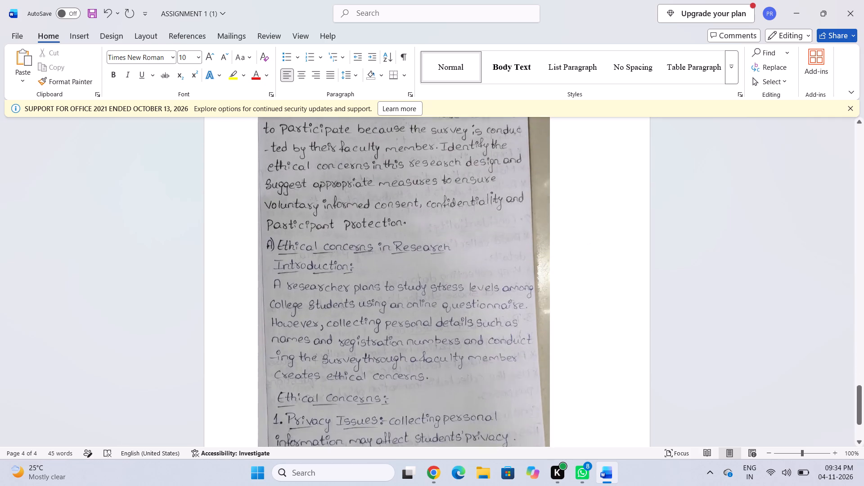
pyautogui.scroll(-4, 568, 235)
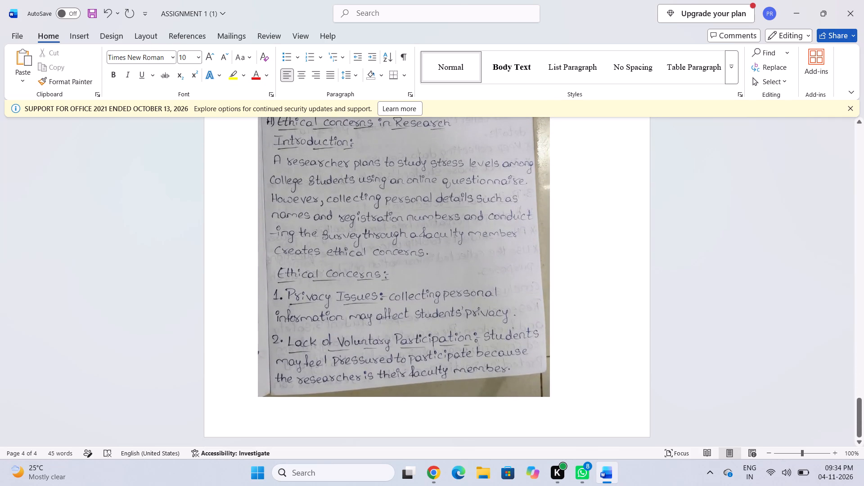
pyautogui.click(593, 381)
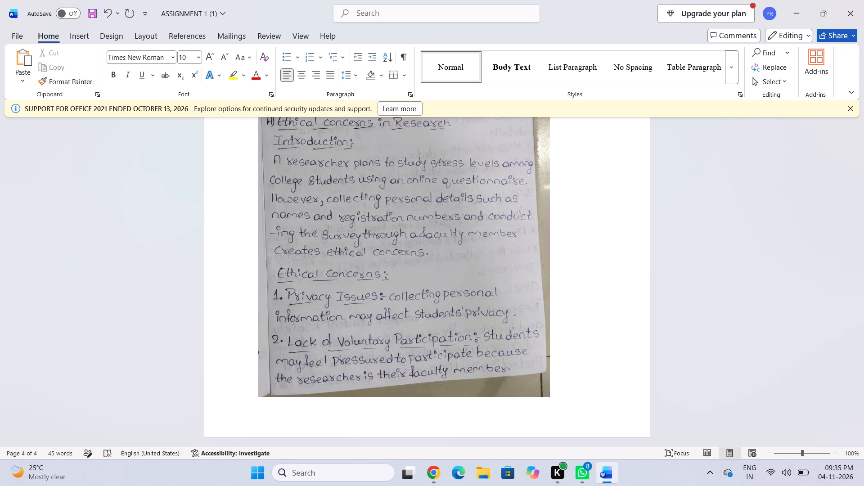
pyautogui.press('Return')
pyautogui.press('Return')
pyautogui.press('Return')
pyautogui.press('Return')
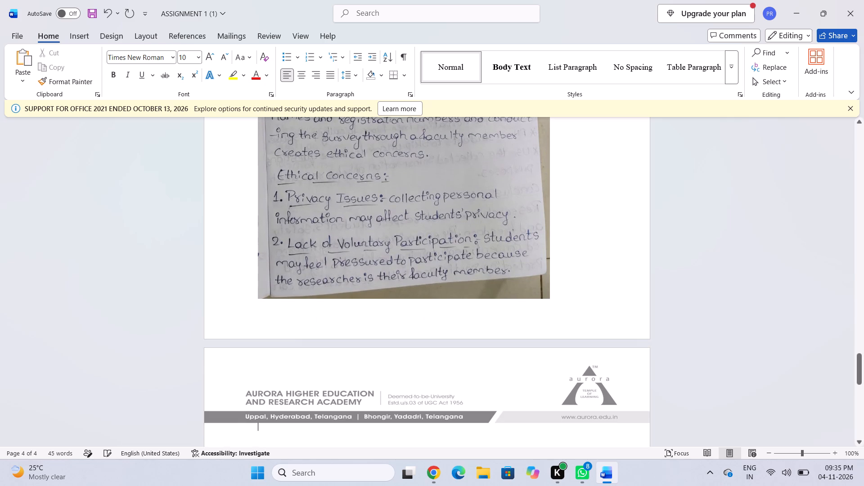
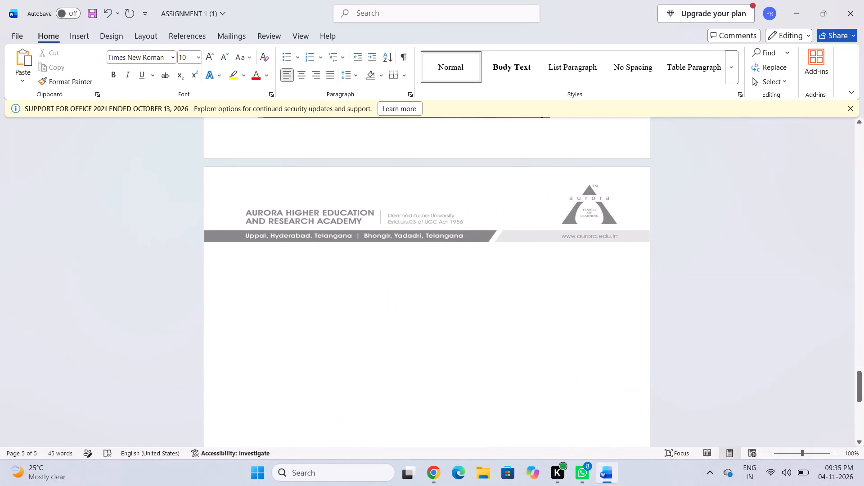
# Paste the copied handwritten answer photo containing "Appropriate Measures" onto the blank fifth page, using the paste options to insert it.
pyautogui.hotkey('ctrl', 'v')
pyautogui.click(310, 287)
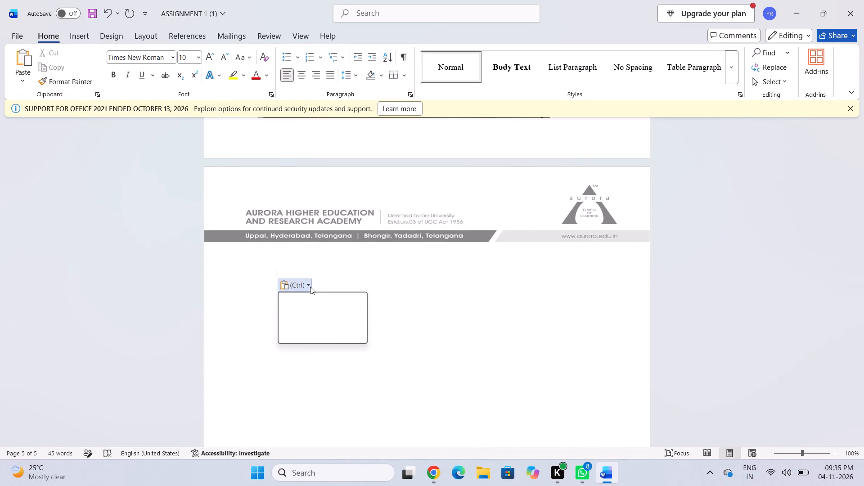
pyautogui.click(317, 319)
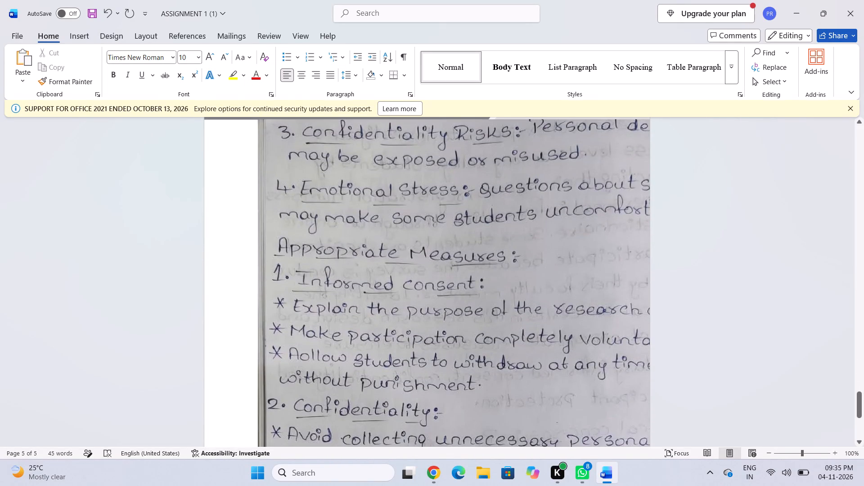
# Shrink the photo starting with "3. Confidentiality Risks" proportionally until it is about as wide as the answer photo above it.
pyautogui.scroll(3, 306, 178)
pyautogui.click(315, 397)
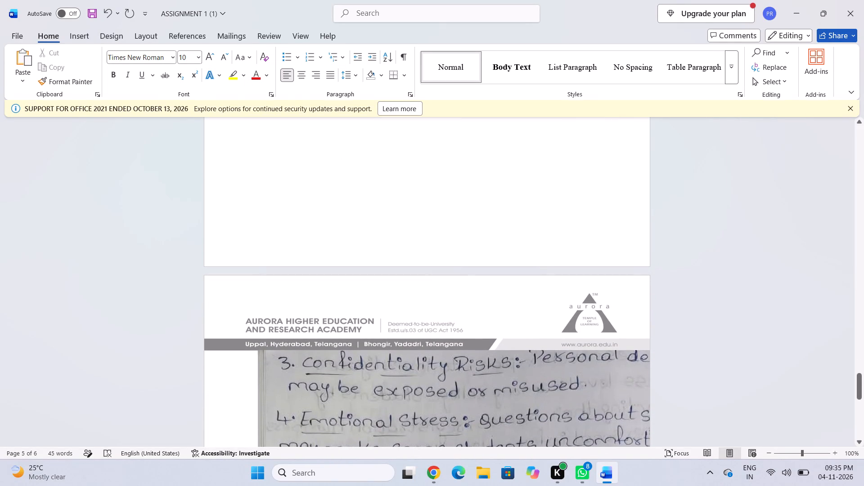
pyautogui.moveTo(259, 351); pyautogui.dragTo(300, 367)
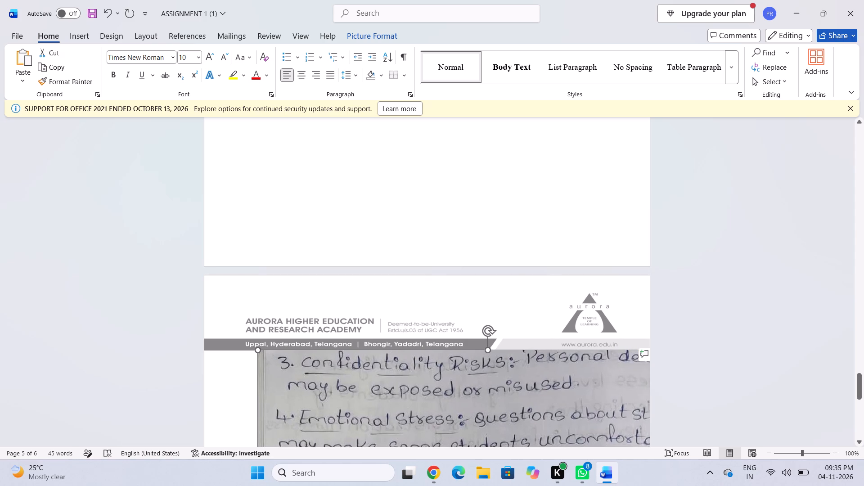
pyautogui.moveTo(300, 367); pyautogui.dragTo(504, 420)
pyautogui.scroll(1, 504, 420)
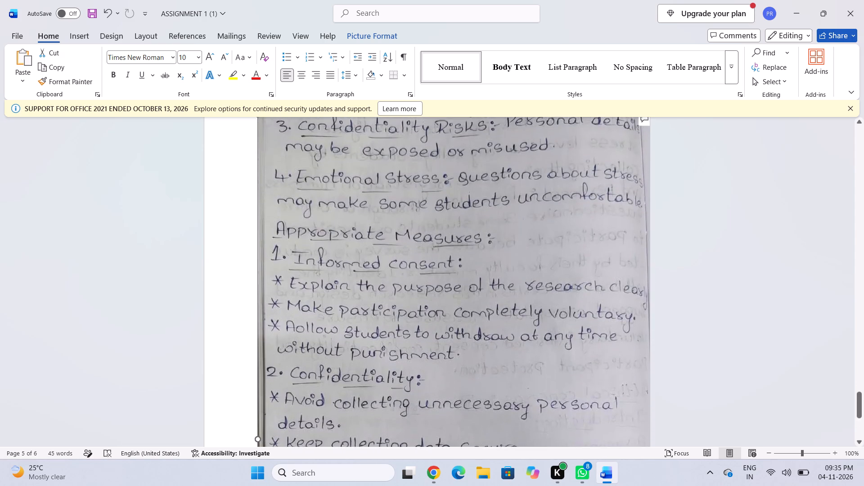
pyautogui.scroll(2, 504, 420)
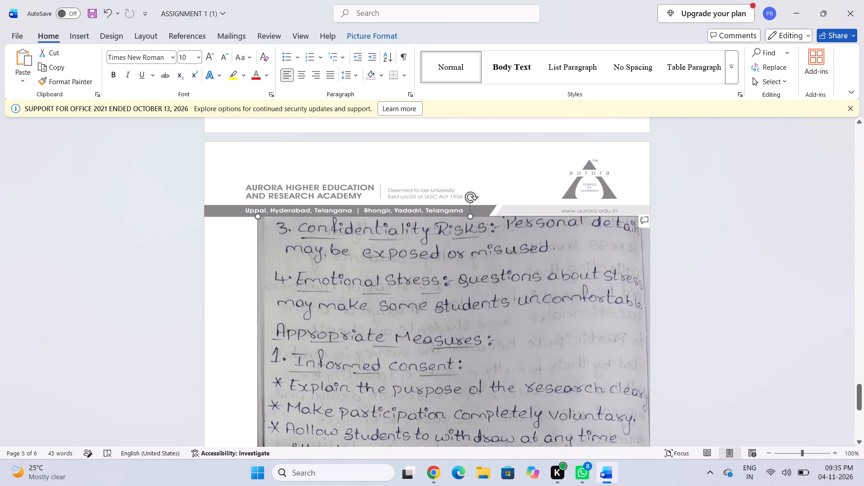
pyautogui.moveTo(259, 217); pyautogui.dragTo(439, 315)
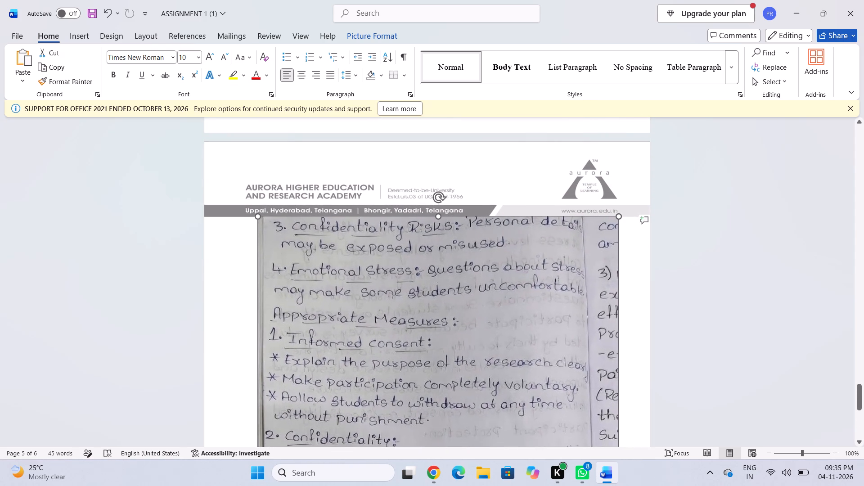
pyautogui.scroll(2, 384, 263)
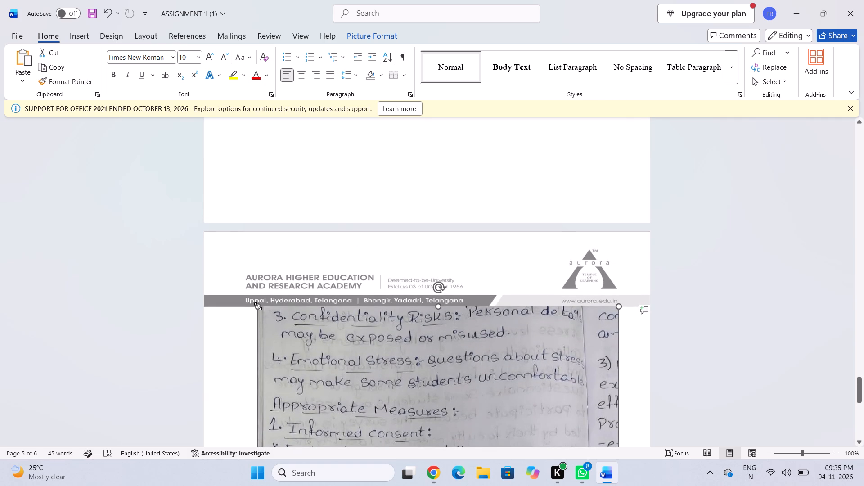
pyautogui.moveTo(258, 306); pyautogui.dragTo(484, 425)
# Stretch only the height of the "3. Confidentiality Risks" photo downward so it reaches closer to the page's bottom margin.
pyautogui.scroll(-1, 425, 388)
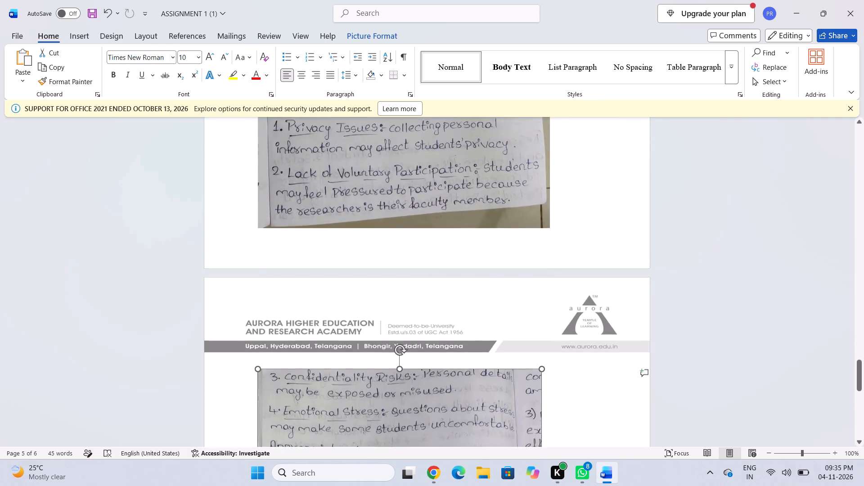
pyautogui.scroll(-3, 425, 388)
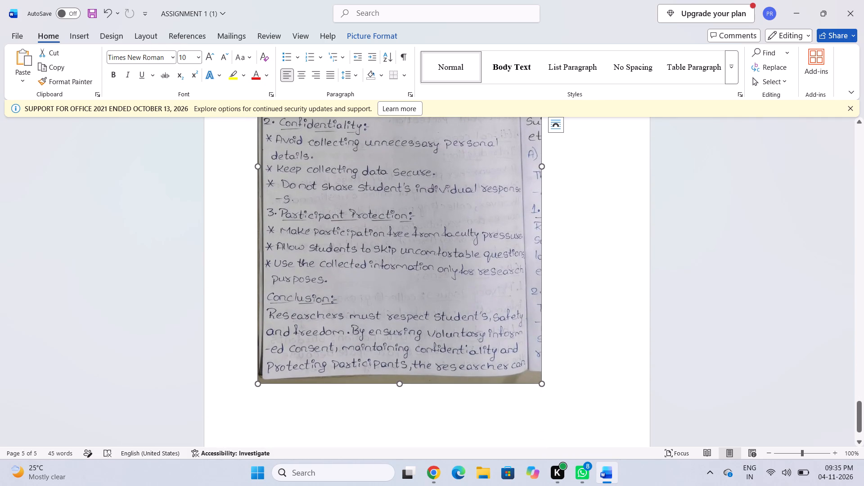
pyautogui.moveTo(402, 385); pyautogui.dragTo(424, 435)
# Insert seven blank lines after the "3. Confidentiality Risks" photo, starting beside its lower edge, to continue onto a new page.
pyautogui.scroll(-1, 424, 435)
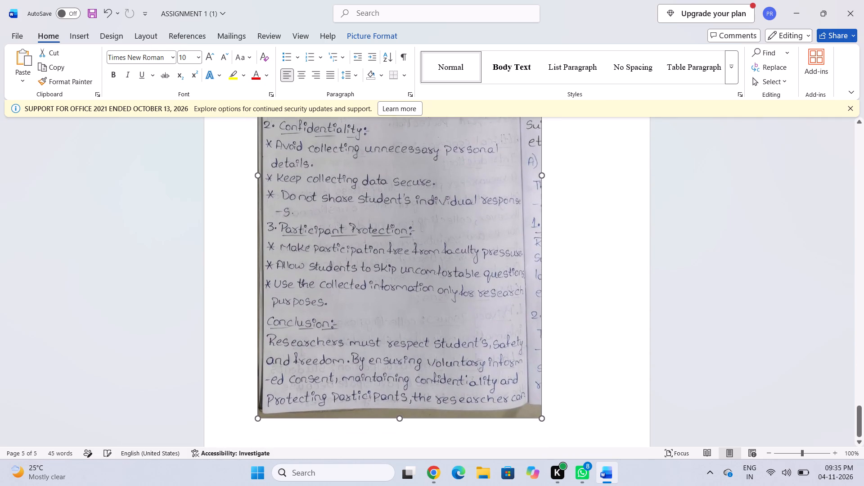
pyautogui.scroll(-4, 424, 435)
pyautogui.click(568, 385)
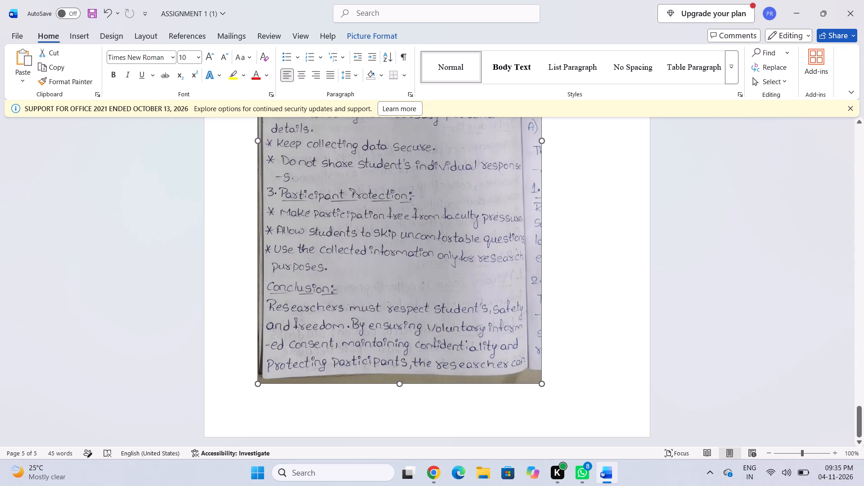
pyautogui.press('Return')
pyautogui.press('Return')
pyautogui.press('Return')
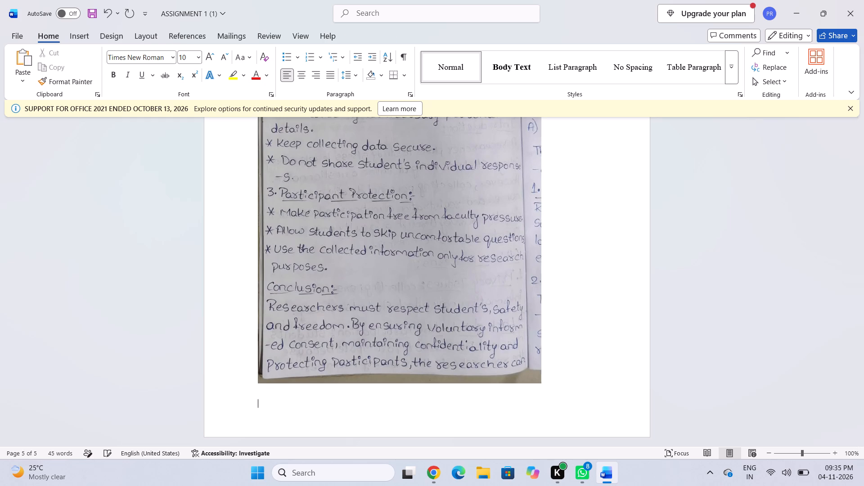
pyautogui.press('Return')
pyautogui.press('Return')
pyautogui.press('Return')
pyautogui.press('Return')
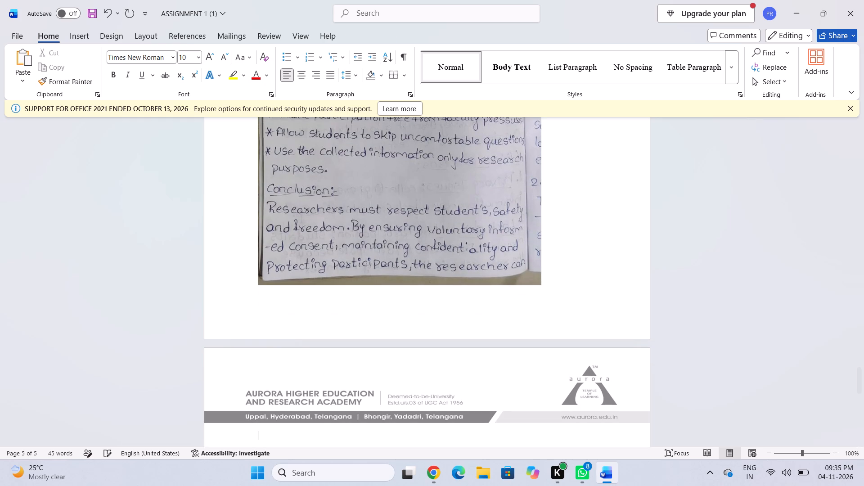
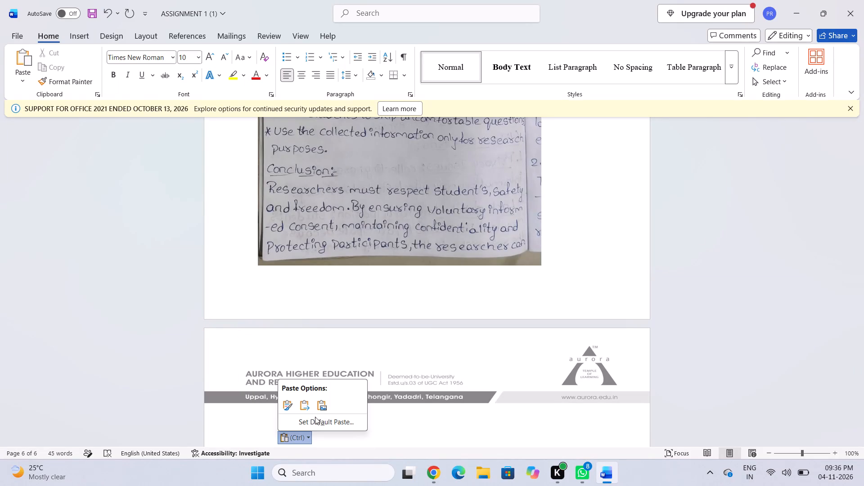
# Paste the copied answer photo starting with "conduct the study ethically" as a picture on the new page.
pyautogui.click(319, 408)
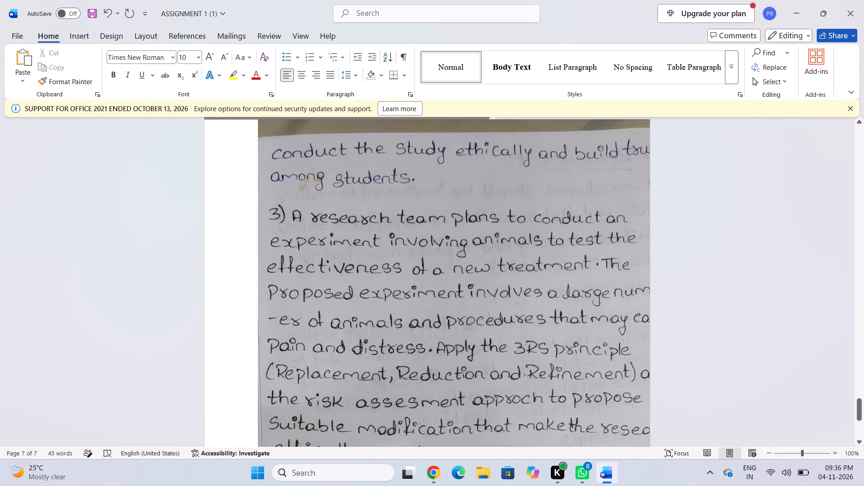
# Shrink the "conduct the study ethically" photo proportionally until it is about as wide as the answer photo on the preceding page.
pyautogui.scroll(1, 369, 324)
pyautogui.click(304, 317)
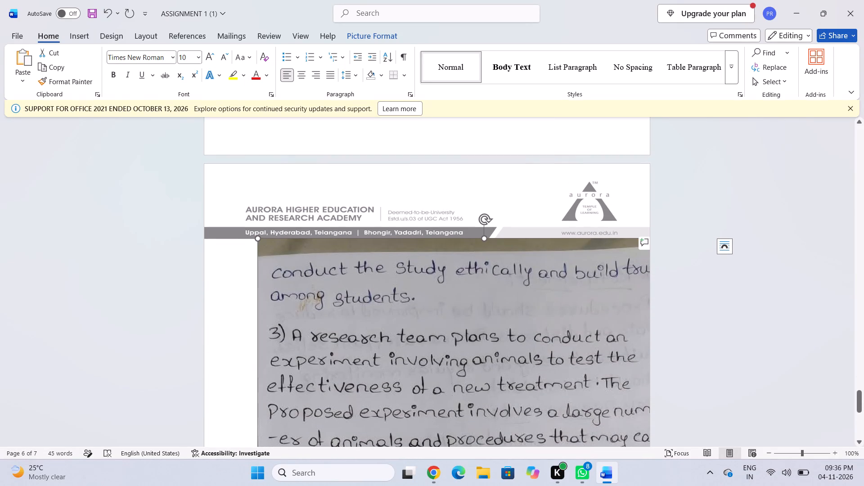
pyautogui.moveTo(259, 239); pyautogui.dragTo(528, 367)
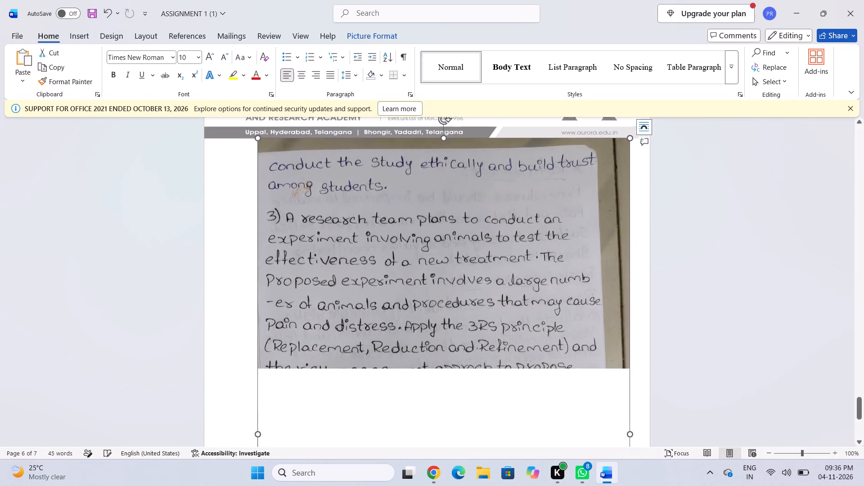
pyautogui.scroll(1, 406, 297)
pyautogui.moveTo(258, 274); pyautogui.dragTo(530, 409)
# Insert two blank lines below the photo ending with the "Conclusion" paragraph on the preceding page.
pyautogui.scroll(1, 463, 374)
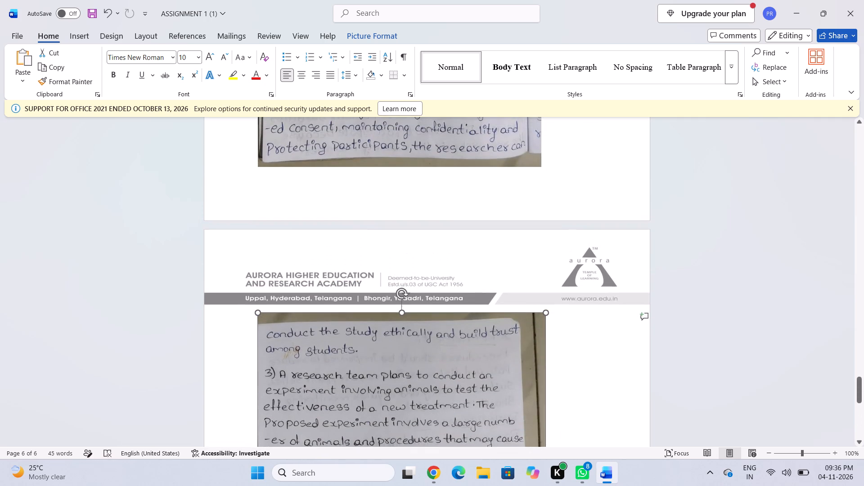
pyautogui.scroll(1, 463, 374)
pyautogui.click(549, 168)
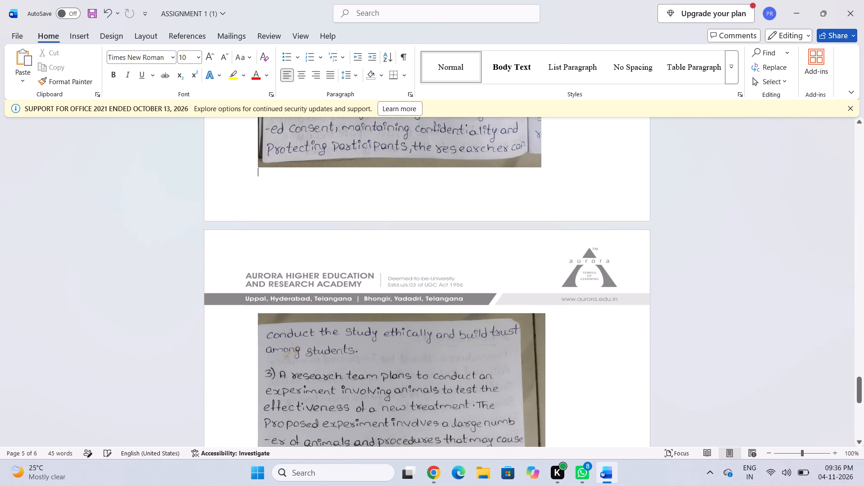
pyautogui.press('Return')
pyautogui.press('Return')
# Insert ten blank lines after the photo ending with "2. Reduction", starting beside its lower edge, to continue onto a new page.
pyautogui.scroll(-4, 549, 168)
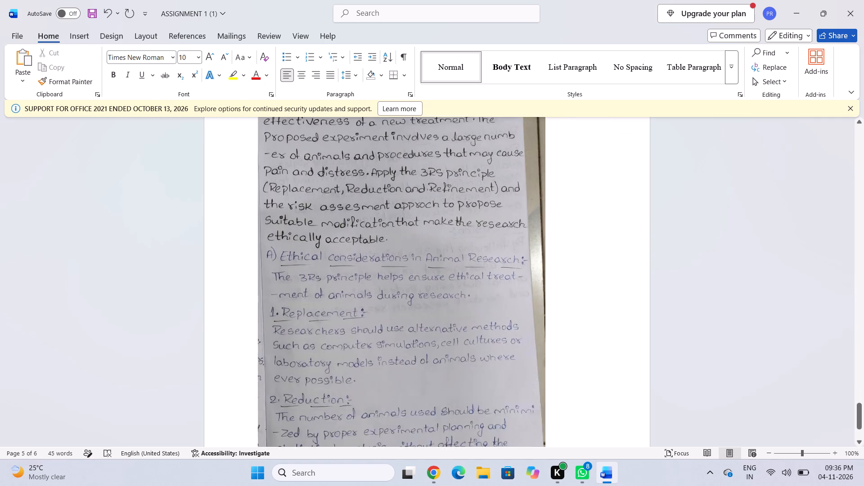
pyautogui.scroll(-2, 549, 168)
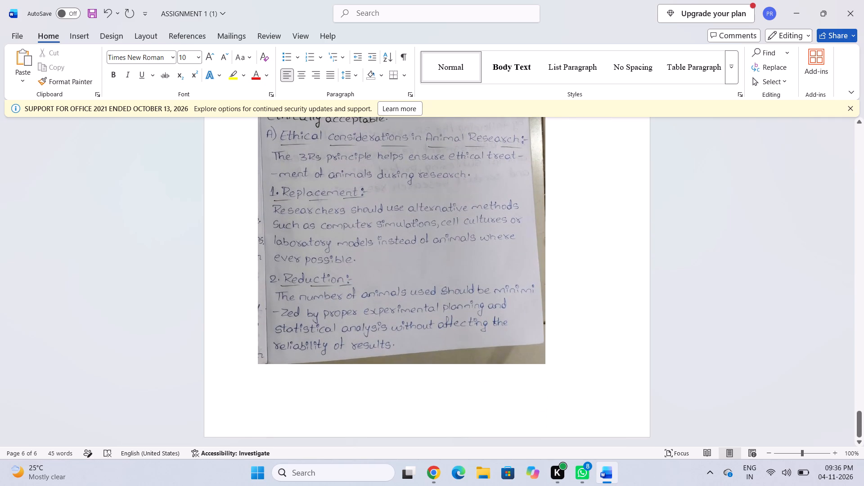
pyautogui.click(576, 350)
pyautogui.click(559, 359)
pyautogui.press('Return')
pyautogui.press('Return')
pyautogui.press('Return')
pyautogui.press('Return')
pyautogui.press('Return')
pyautogui.press('Return')
pyautogui.press('Return')
pyautogui.press('Return')
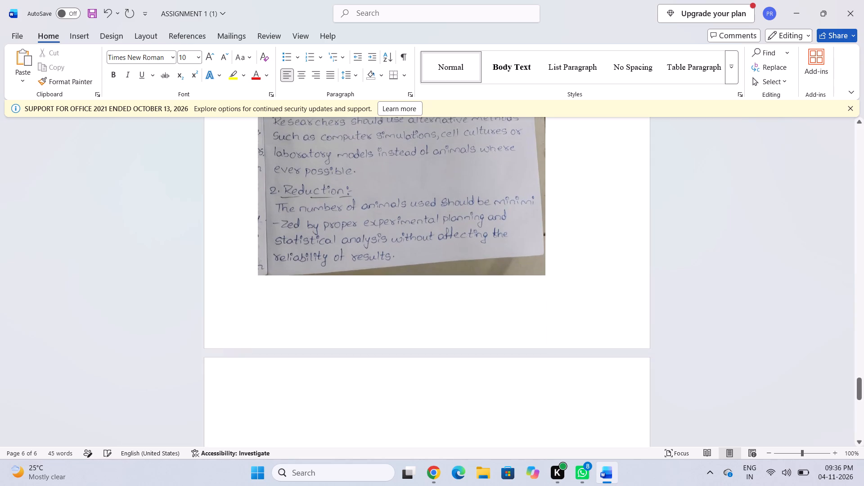
pyautogui.press('Return')
pyautogui.press('Return')
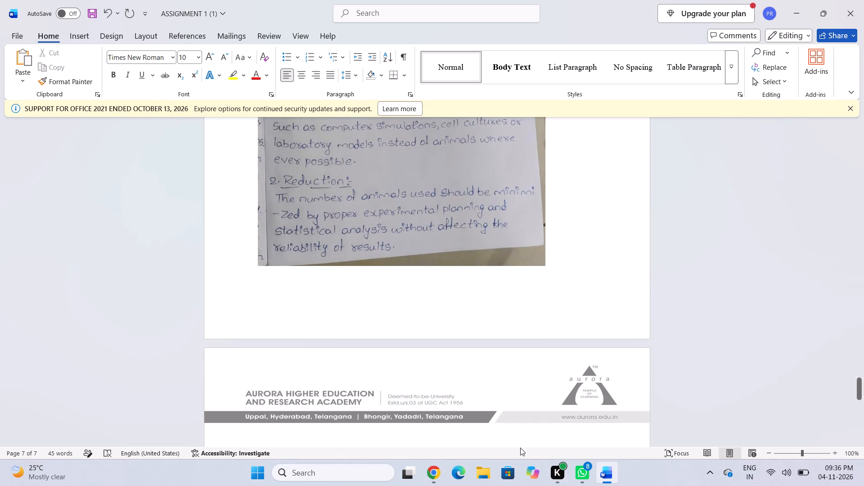
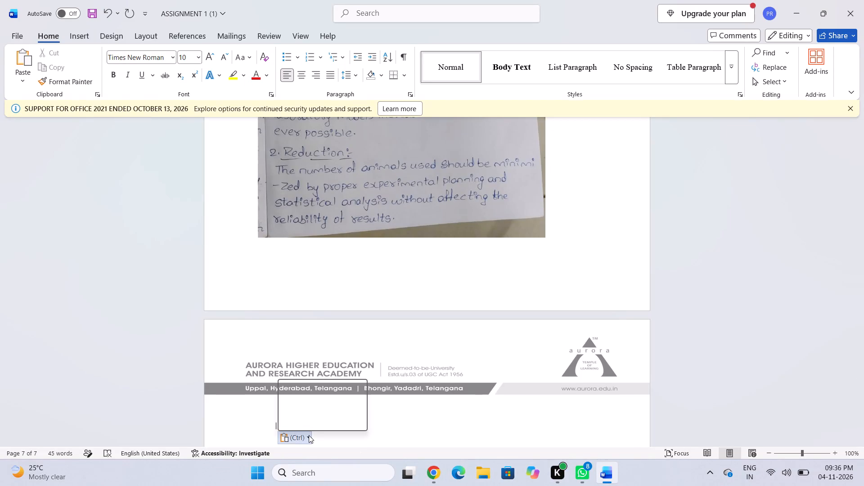
# Paste the copied answer photo starting with "3. Refinement" as a picture on the new last page.
pyautogui.click(324, 402)
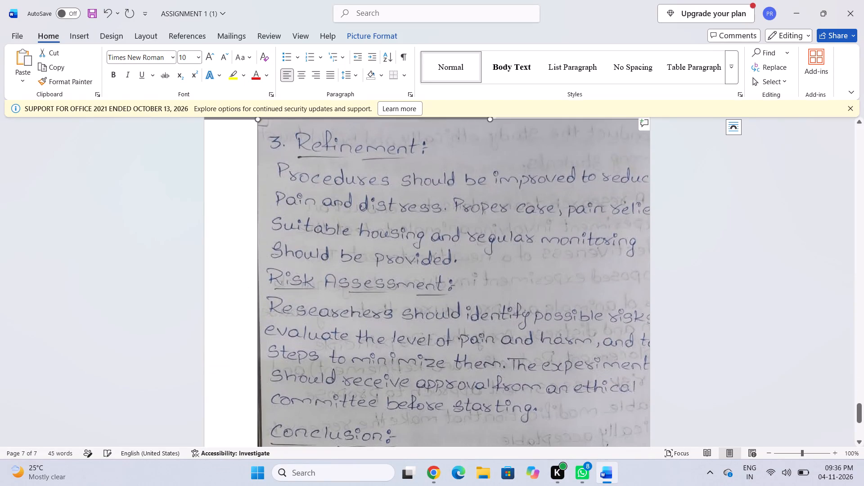
# Shrink the "3. Refinement" photo proportionally until it fits below the letterhead, about as wide as the photo on the preceding page.
pyautogui.scroll(1, 330, 303)
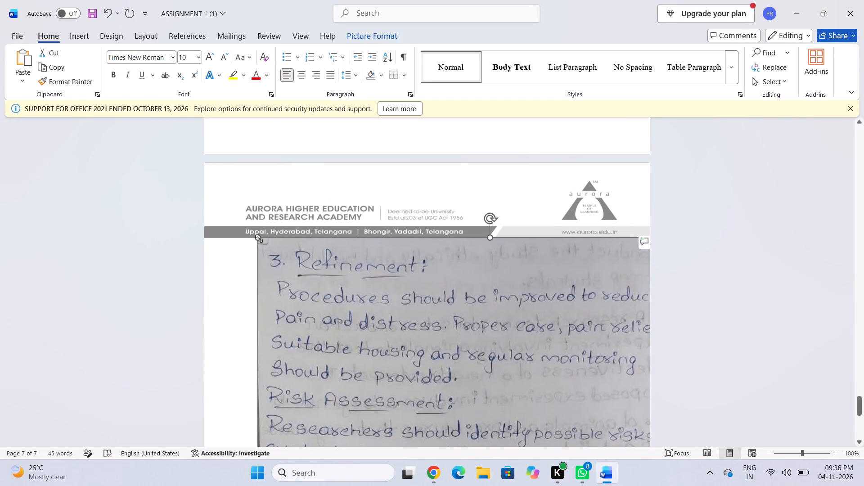
pyautogui.moveTo(258, 238); pyautogui.dragTo(537, 370)
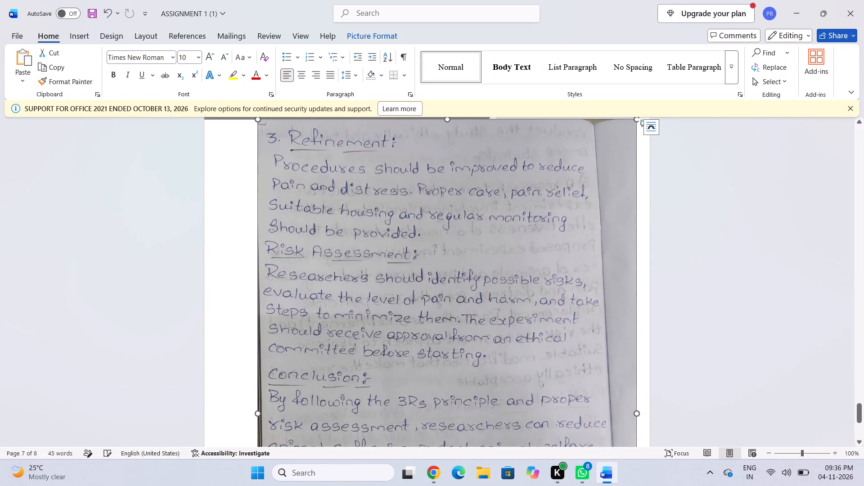
pyautogui.scroll(1, 384, 269)
pyautogui.moveTo(259, 263); pyautogui.dragTo(400, 306)
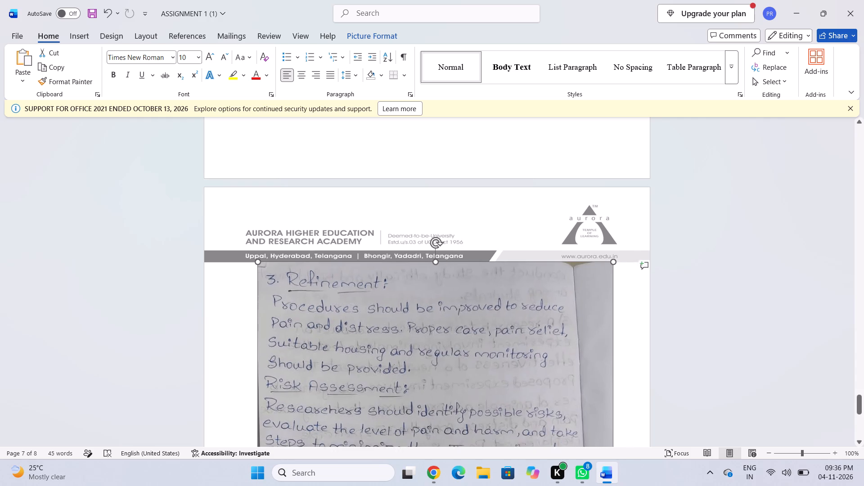
pyautogui.moveTo(400, 306); pyautogui.dragTo(561, 385)
pyautogui.scroll(-1, 475, 348)
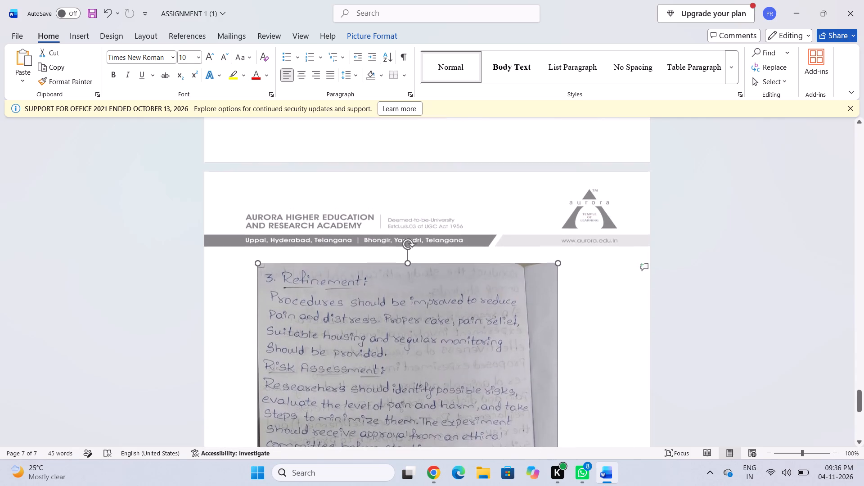
pyautogui.scroll(-1, 475, 348)
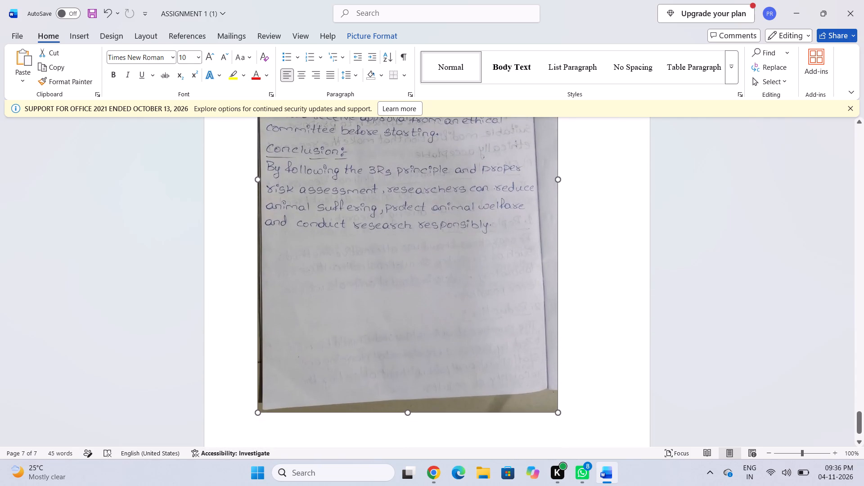
pyautogui.click(613, 364)
# Review the whole document, checking the cover page details and the layout of the answer photos on their pages.
pyautogui.scroll(-5, 613, 364)
pyautogui.scroll(9, 613, 364)
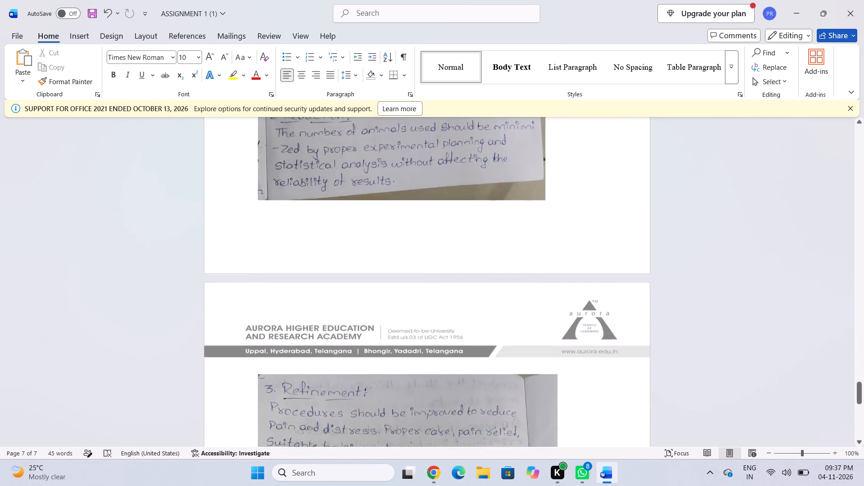
pyautogui.scroll(7, 613, 364)
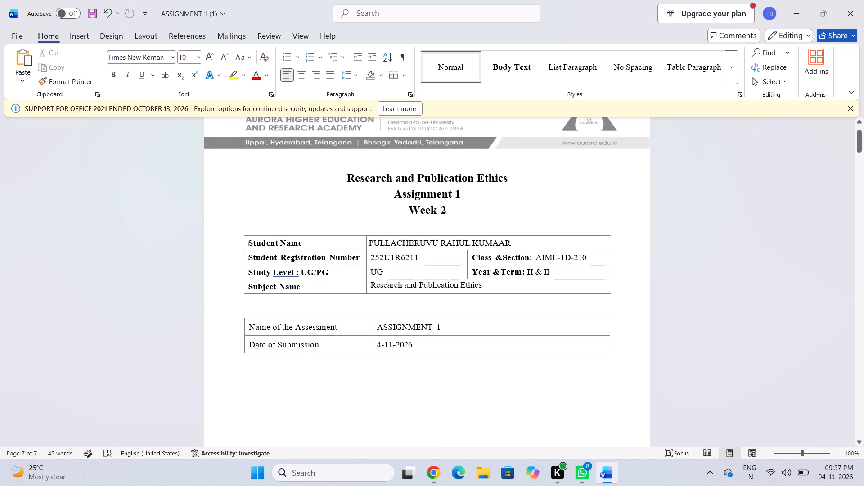
pyautogui.scroll(-6, 613, 364)
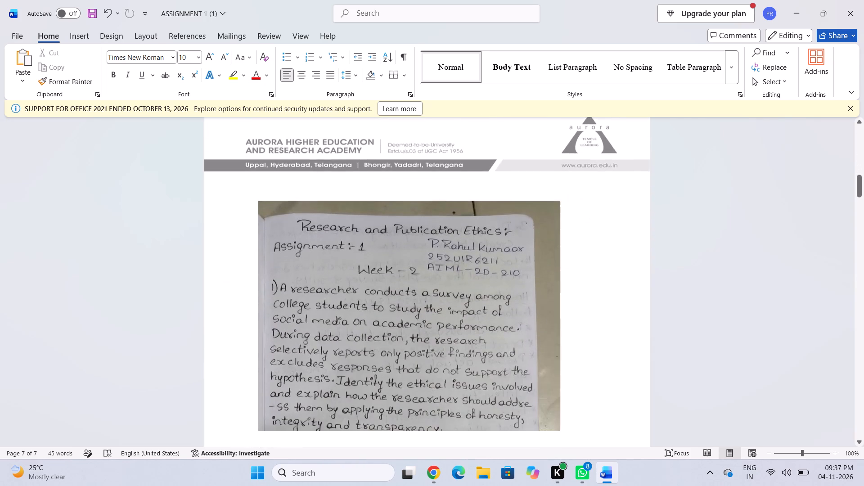
pyautogui.scroll(-2, 613, 364)
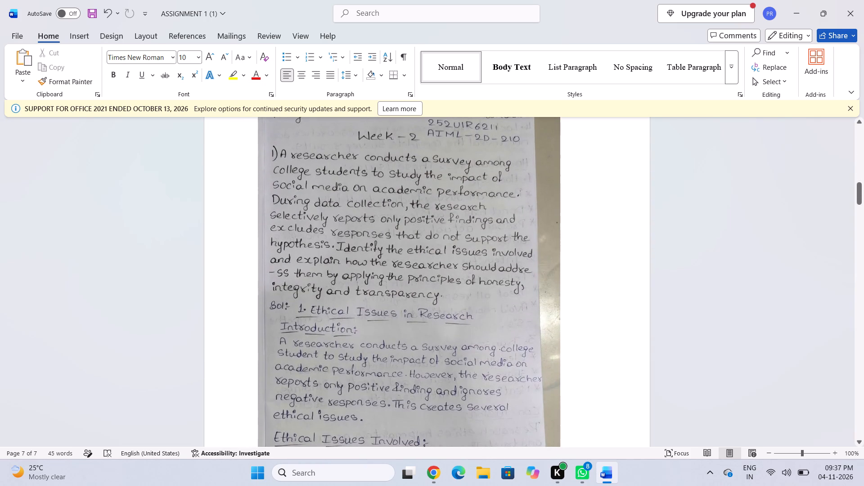
pyautogui.scroll(-4, 613, 364)
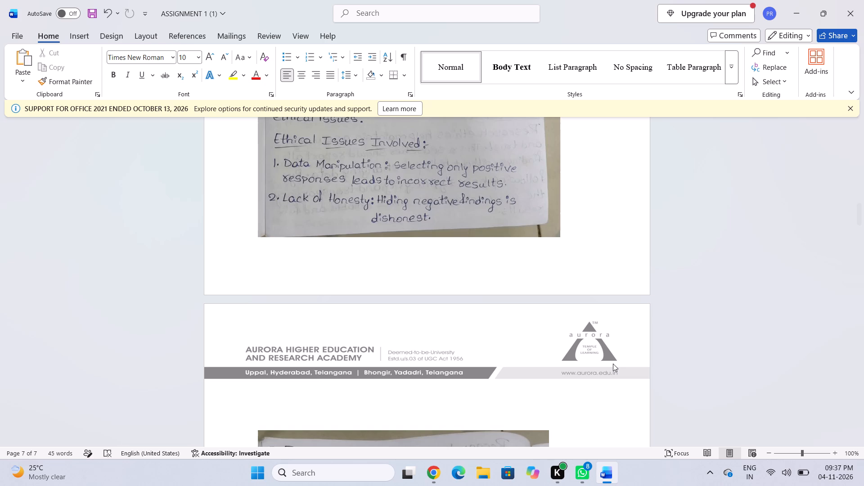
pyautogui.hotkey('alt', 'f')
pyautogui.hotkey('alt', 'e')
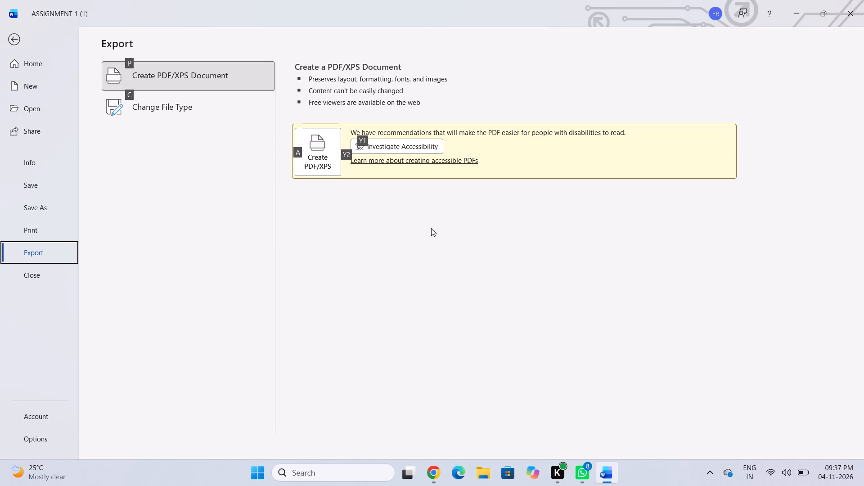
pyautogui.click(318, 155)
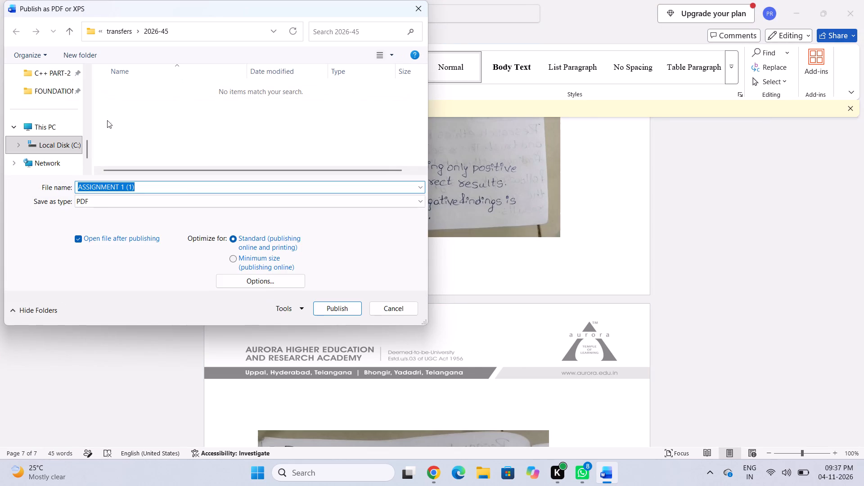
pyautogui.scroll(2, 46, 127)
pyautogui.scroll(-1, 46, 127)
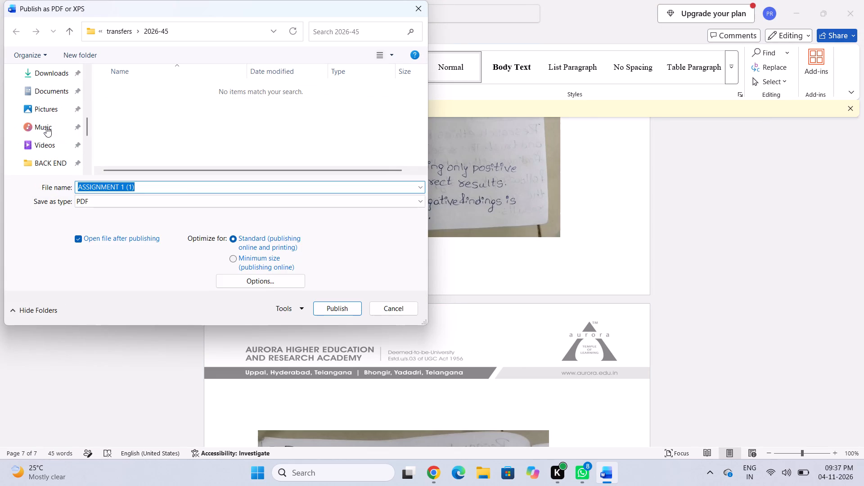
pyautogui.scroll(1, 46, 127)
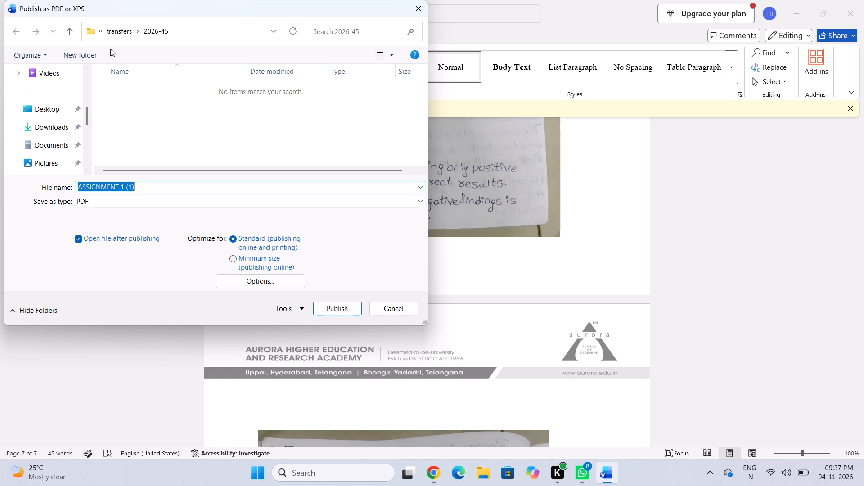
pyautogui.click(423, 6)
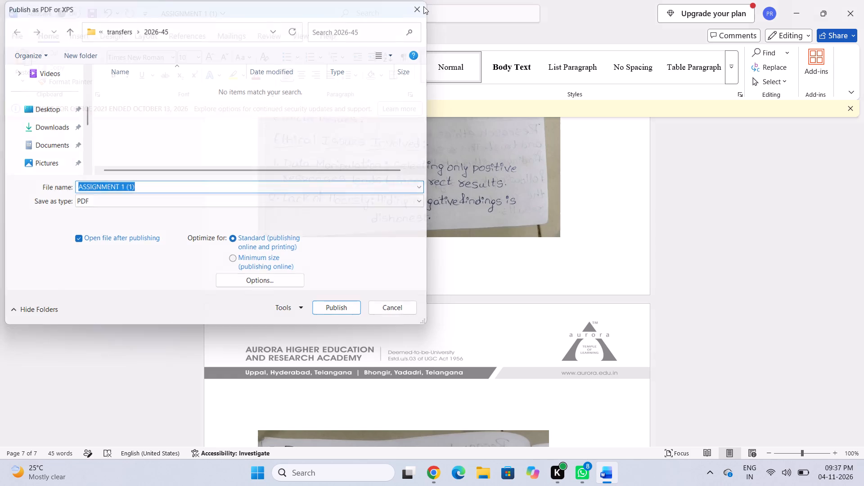
# Copy the title "Research and Publication Ethics" from the cover page.
pyautogui.scroll(16, 579, 219)
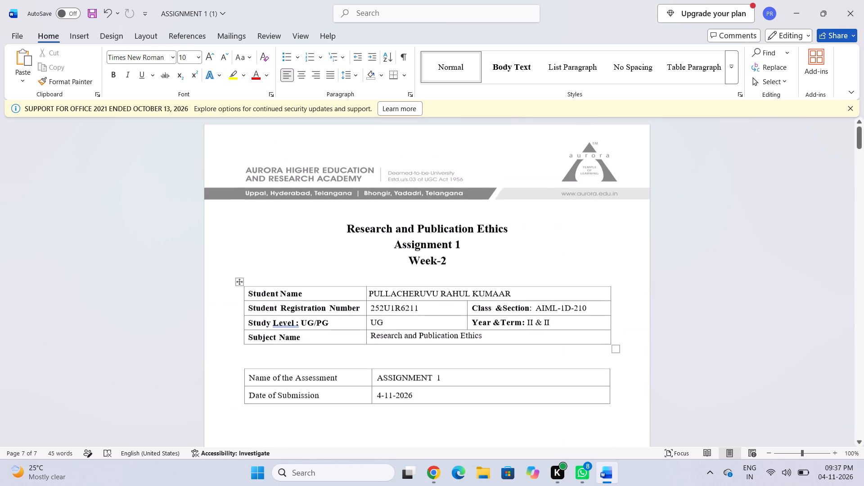
pyautogui.scroll(6, 579, 219)
pyautogui.moveTo(521, 238); pyautogui.dragTo(510, 238)
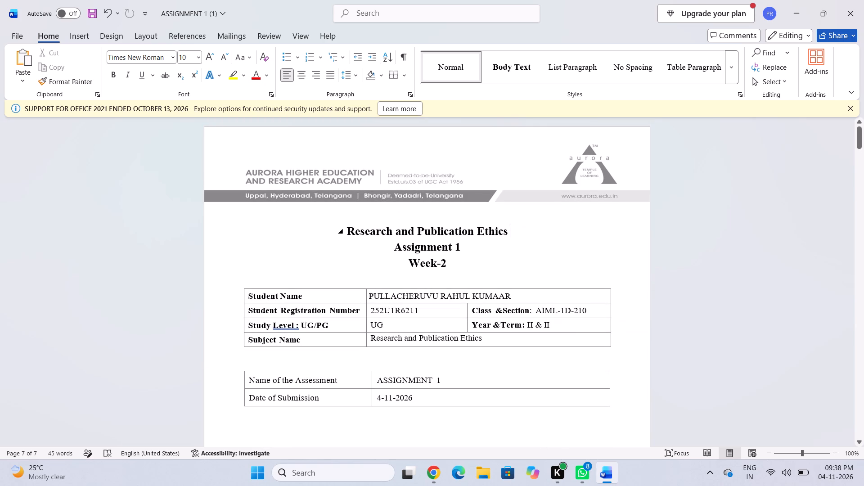
pyautogui.moveTo(510, 238); pyautogui.dragTo(348, 235)
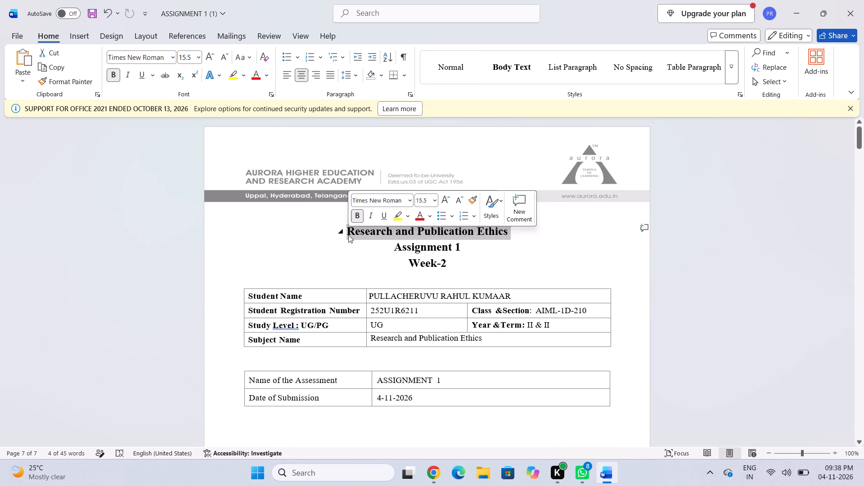
pyautogui.hotkey('ctrl', 'c')
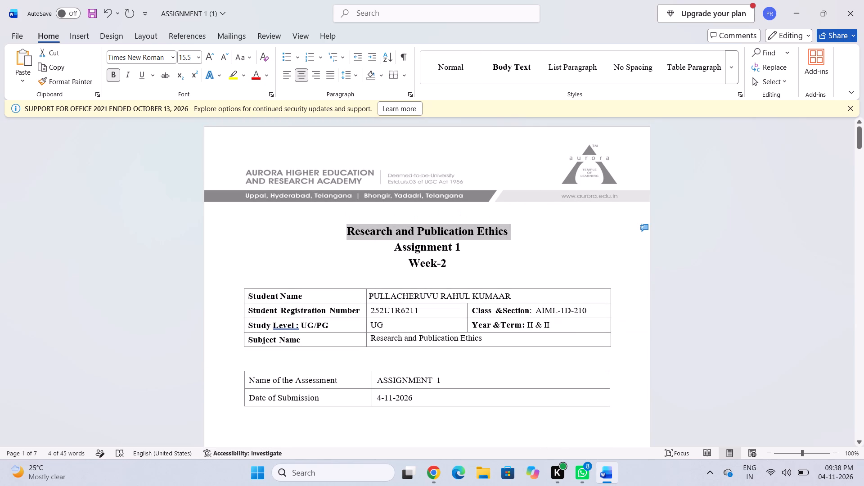
pyautogui.click(778, 193)
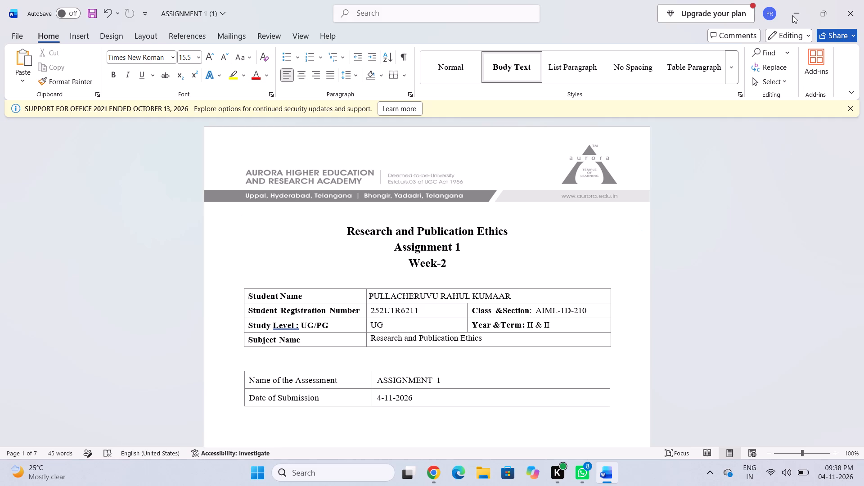
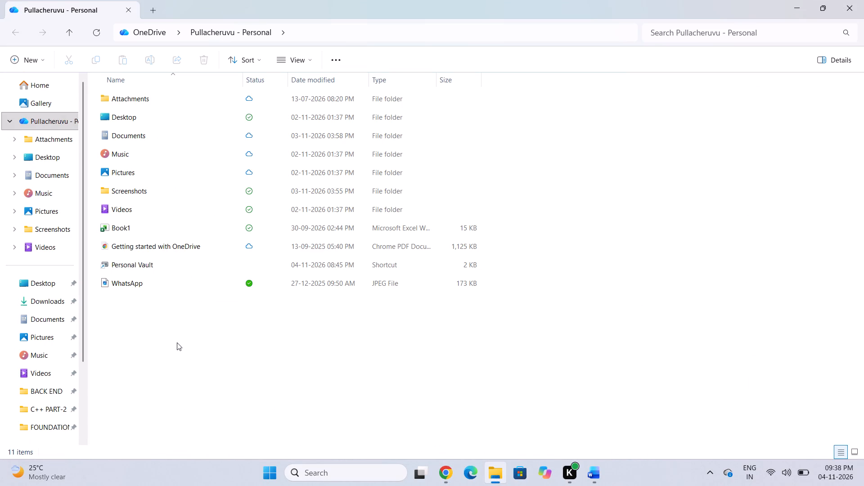
# Create a new folder named "Research and Publication Ethics" in the OneDrive Documents folder.
pyautogui.click(49, 181)
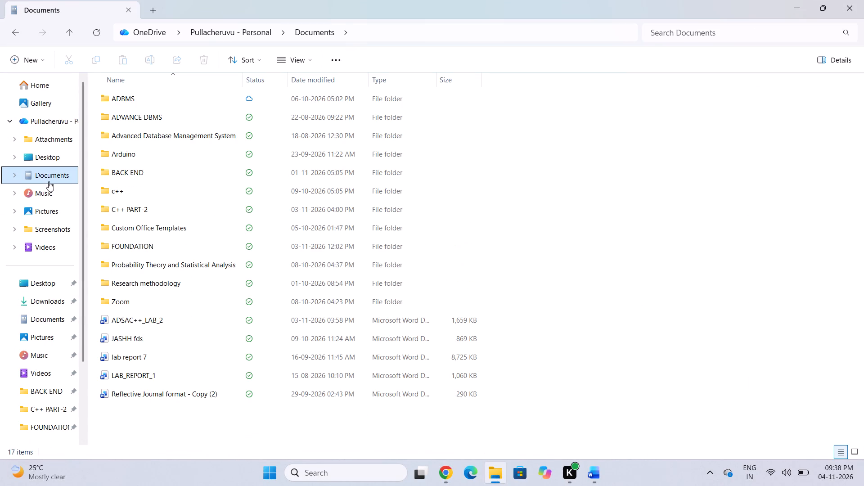
pyautogui.click(30, 60)
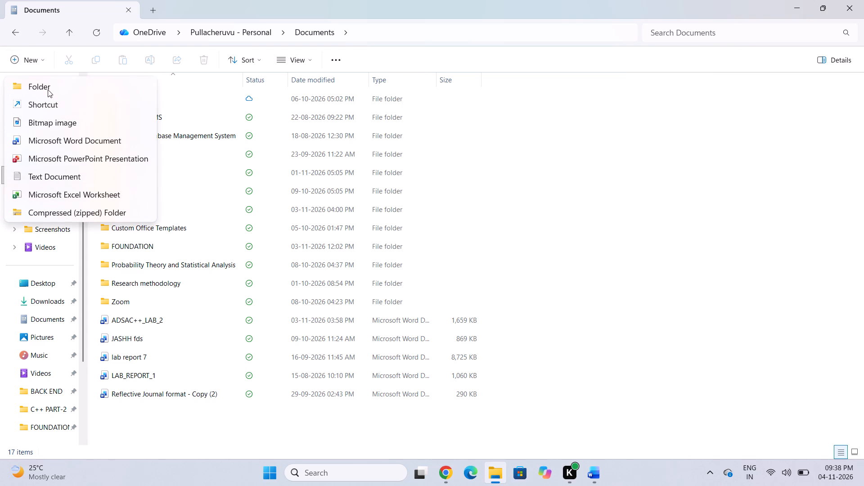
pyautogui.click(48, 90)
pyautogui.hotkey('ctrl', 'v')
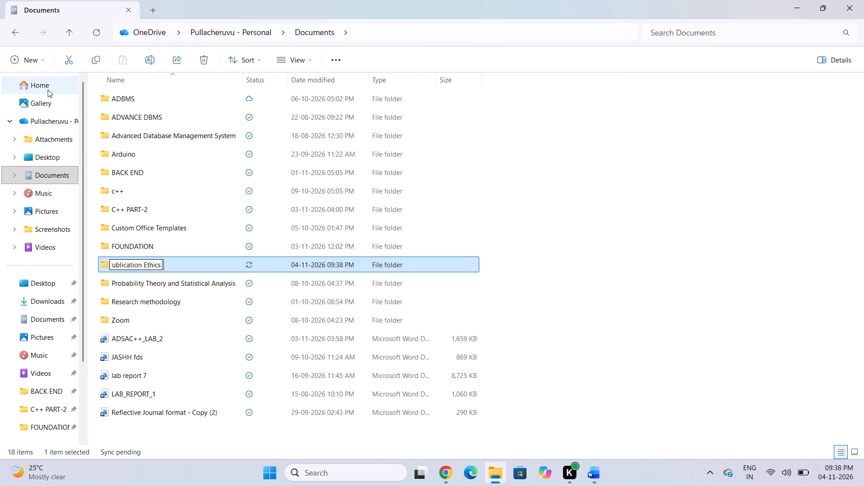
pyautogui.click(497, 208)
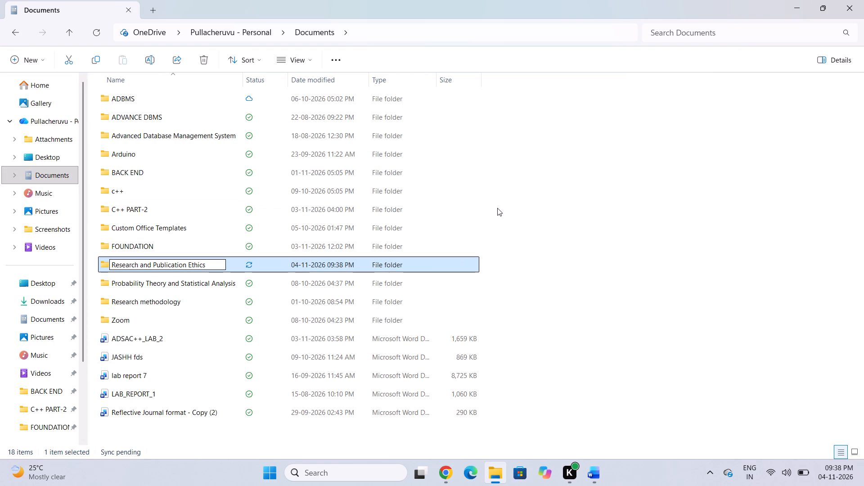
pyautogui.click(524, 279)
pyautogui.click(524, 279)
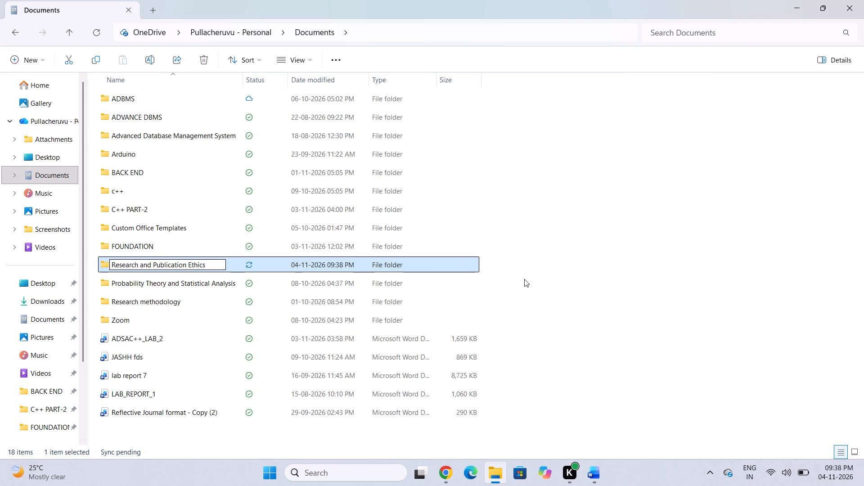
pyautogui.tripleClick(524, 279)
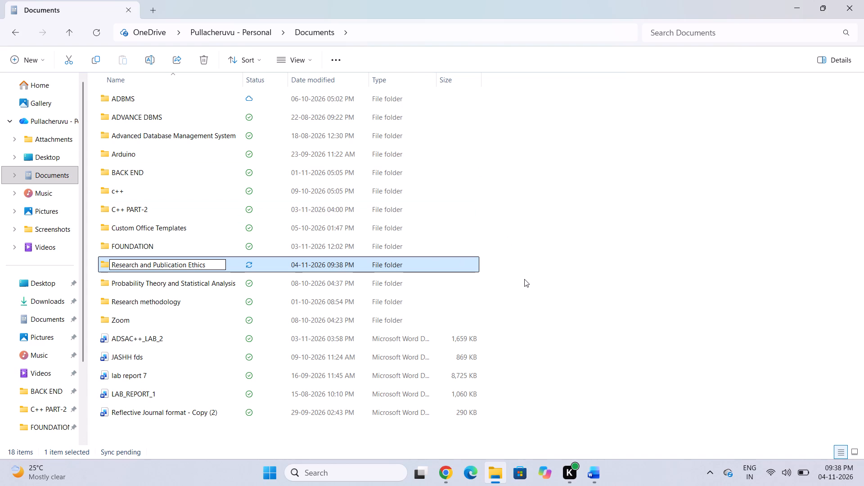
pyautogui.doubleClick(524, 279)
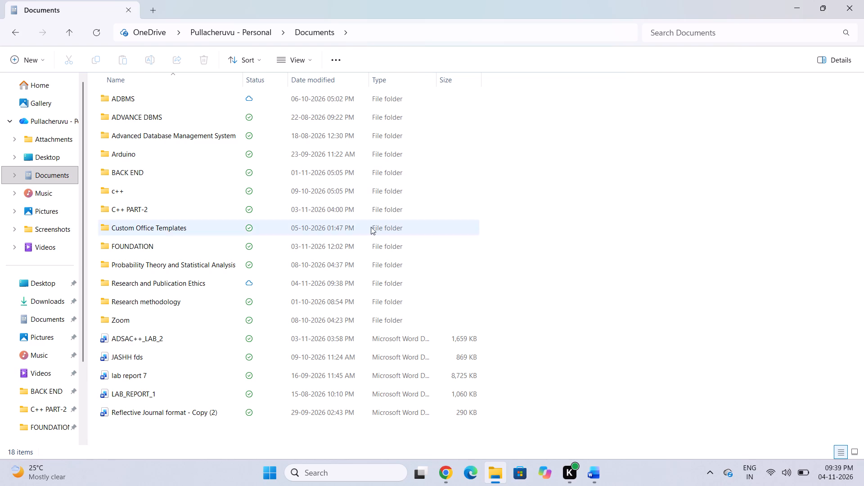
# Pin the "Research and Publication Ethics" folder to Quick access and check it in the Home view.
pyautogui.click(377, 267)
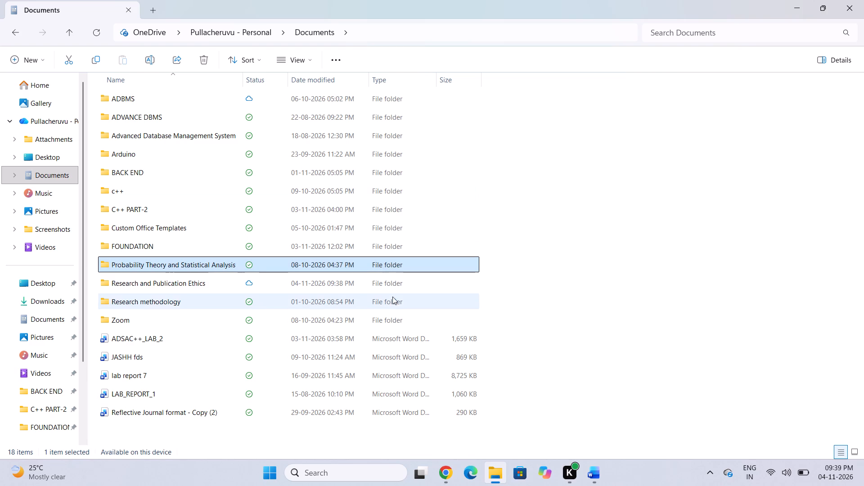
pyautogui.click(384, 286)
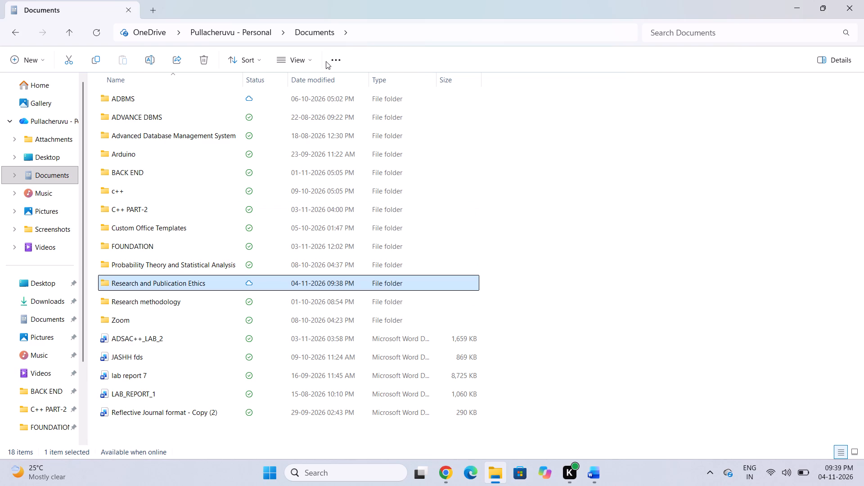
pyautogui.click(336, 60)
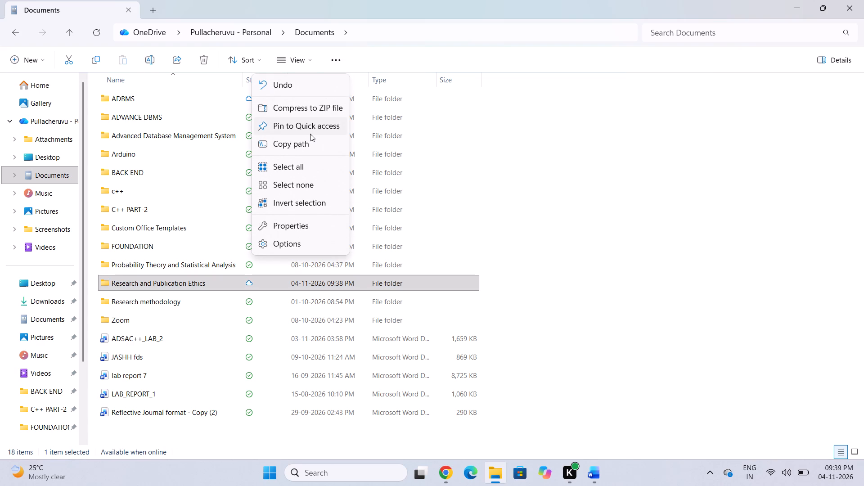
pyautogui.click(310, 134)
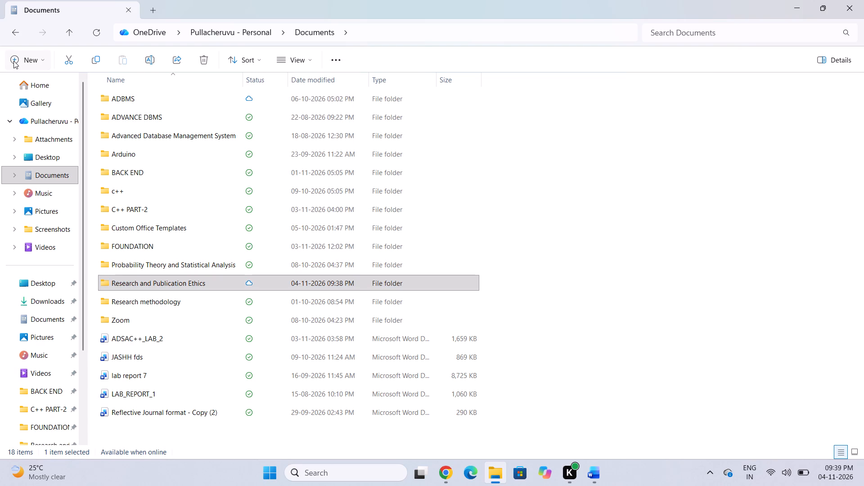
pyautogui.click(27, 78)
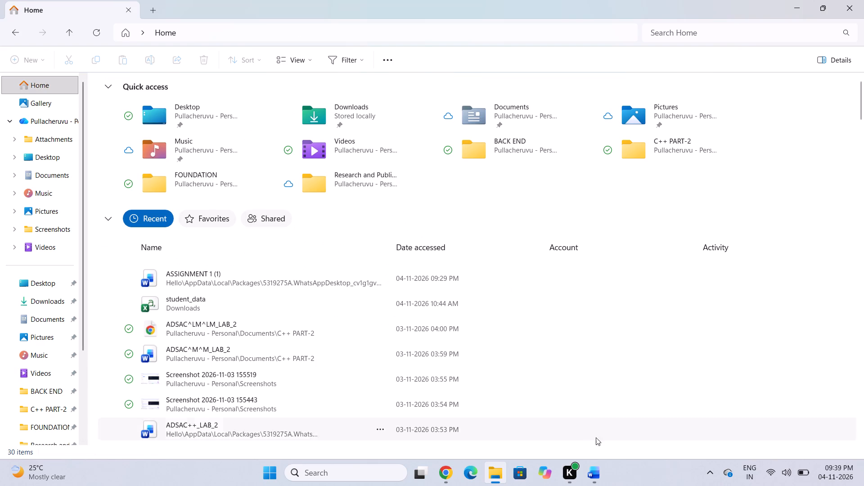
# Switch to Word and save a copy of the assignment as Word document "ASSIGNMENT 1 (1)" in the "Research and Publication Ethics" folder.
pyautogui.click(595, 469)
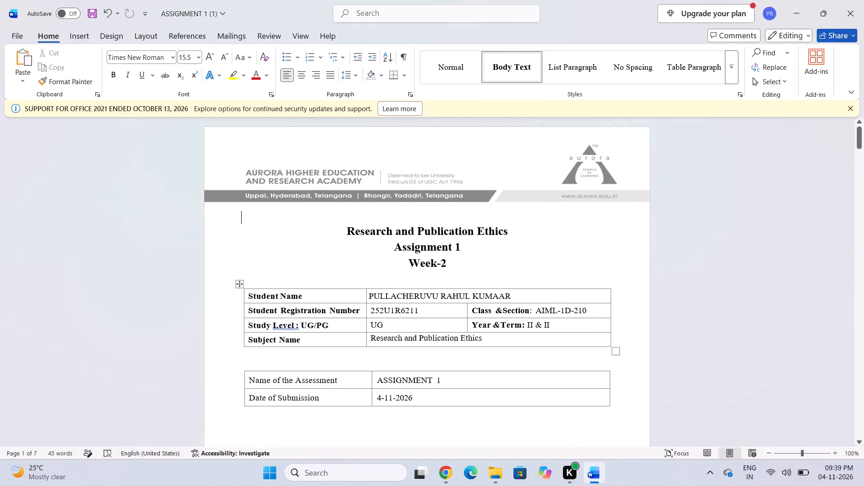
pyautogui.click(18, 36)
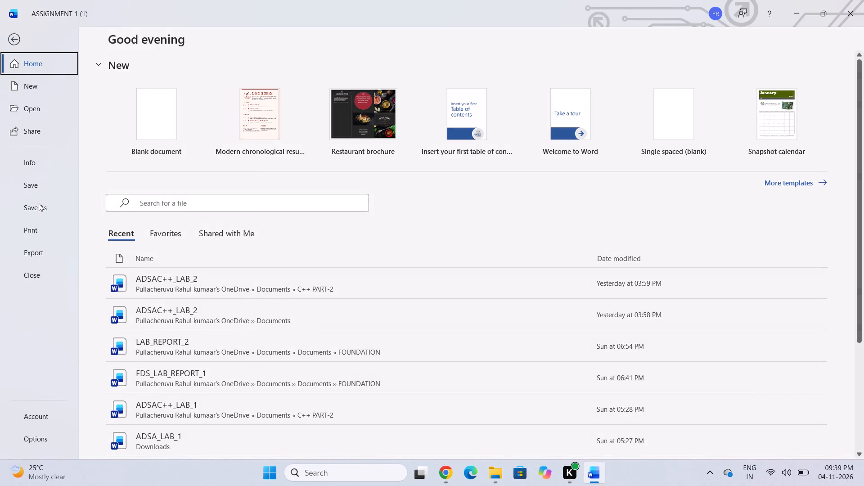
pyautogui.click(39, 203)
pyautogui.click(309, 156)
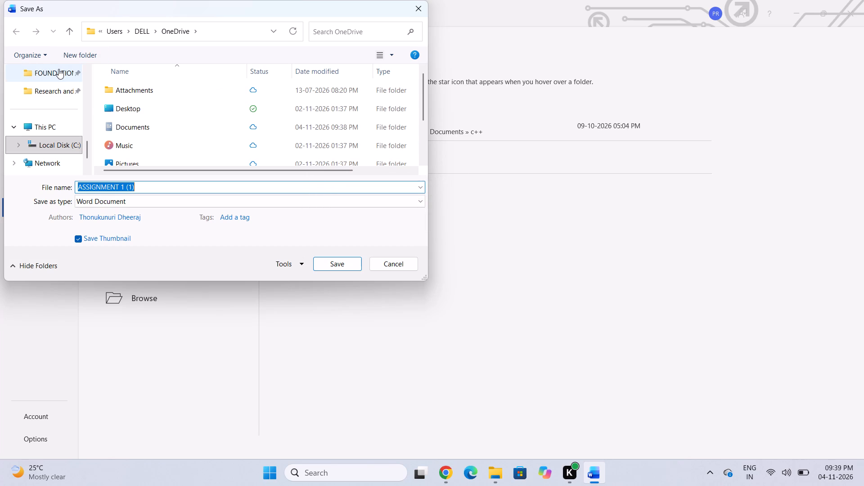
pyautogui.scroll(3, 42, 78)
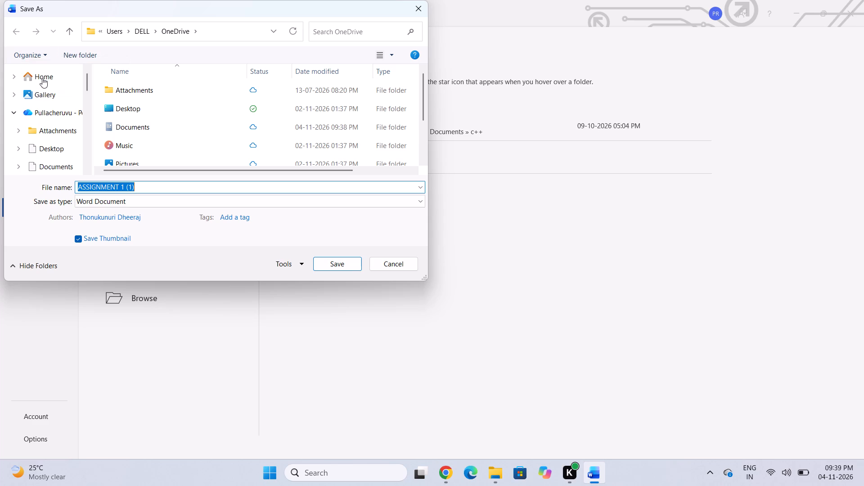
pyautogui.click(42, 78)
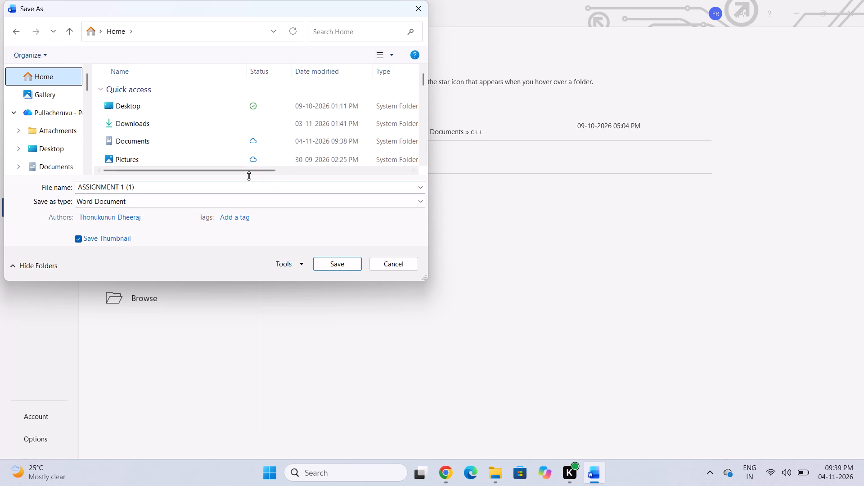
pyautogui.scroll(-1, 245, 150)
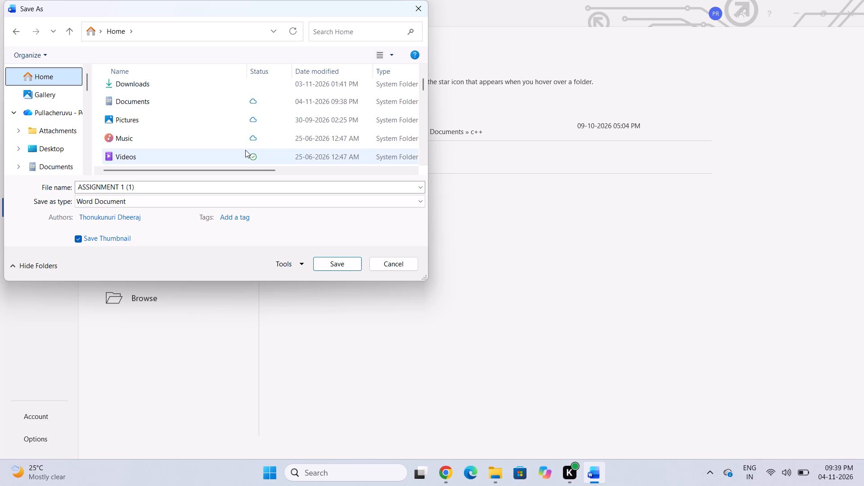
pyautogui.scroll(-1, 211, 108)
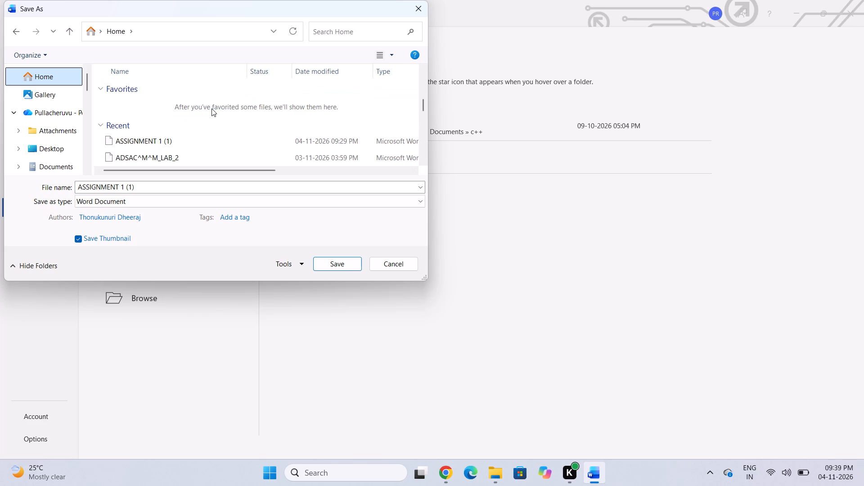
pyautogui.scroll(1, 211, 108)
pyautogui.doubleClick(215, 119)
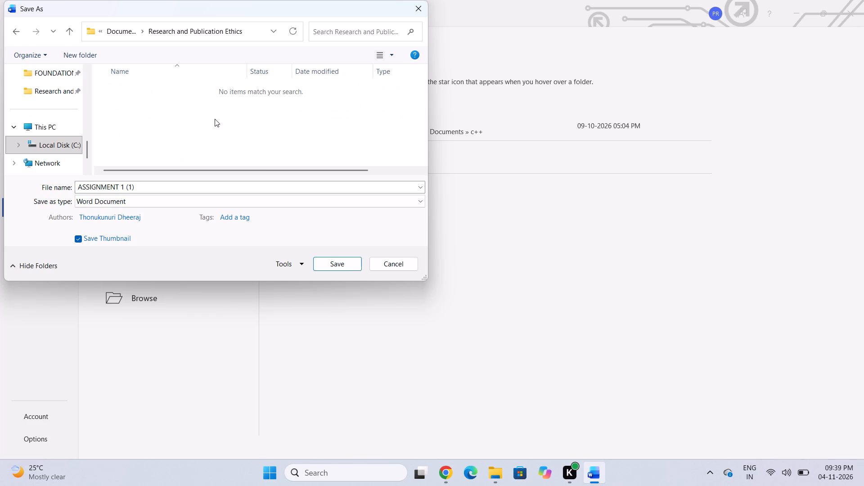
pyautogui.click(333, 270)
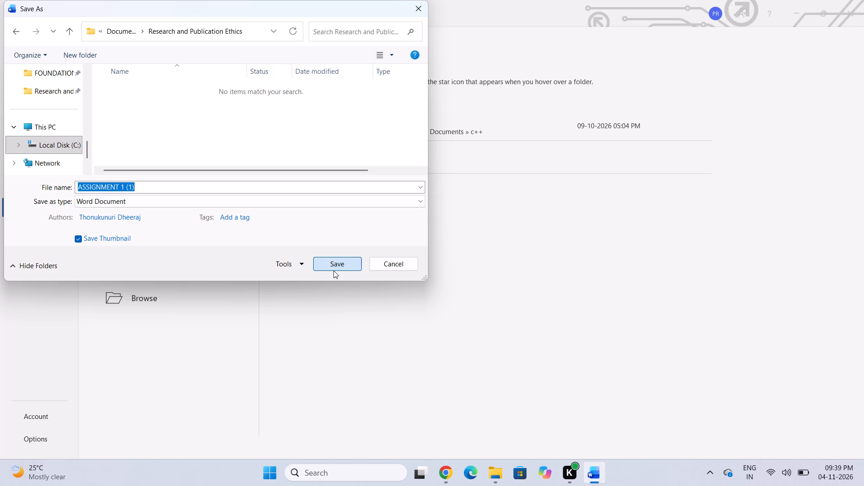
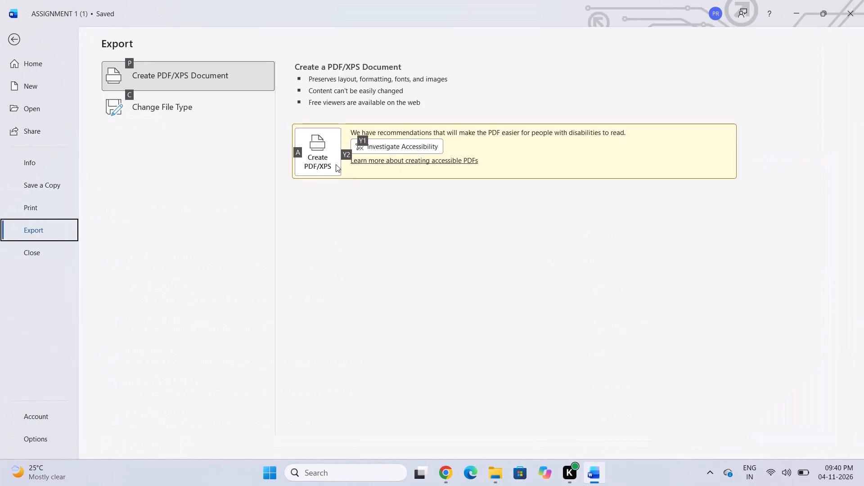
# Start exporting the assignment as a PDF/XPS document.
pyautogui.click(323, 161)
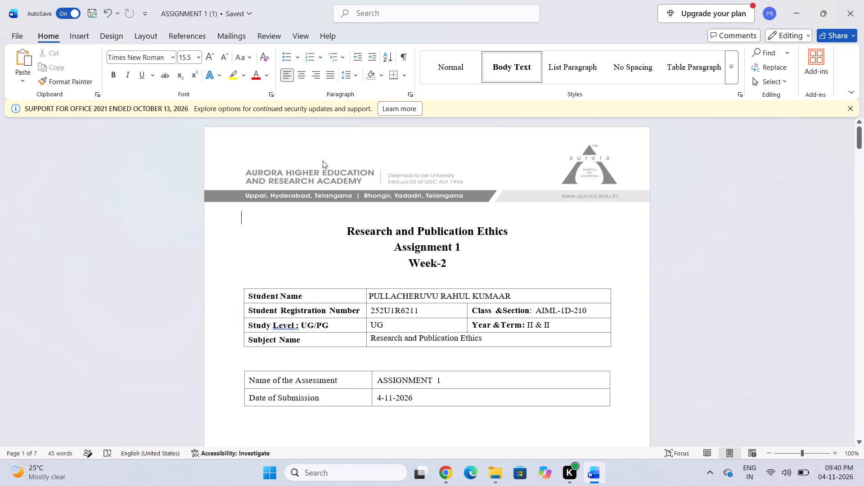
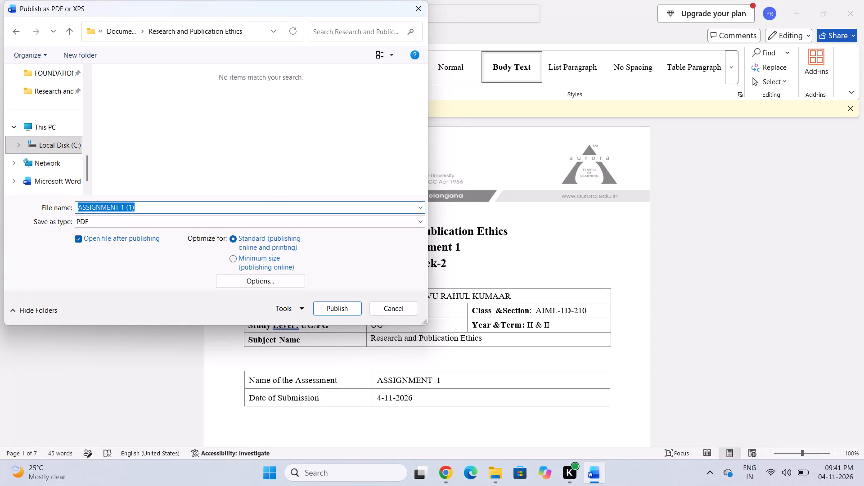
# Change the PDF's file name to "Research and Publication Ethics ASSIGNMENT 1", dropping the "(1)" suffix.
pyautogui.press('Right')
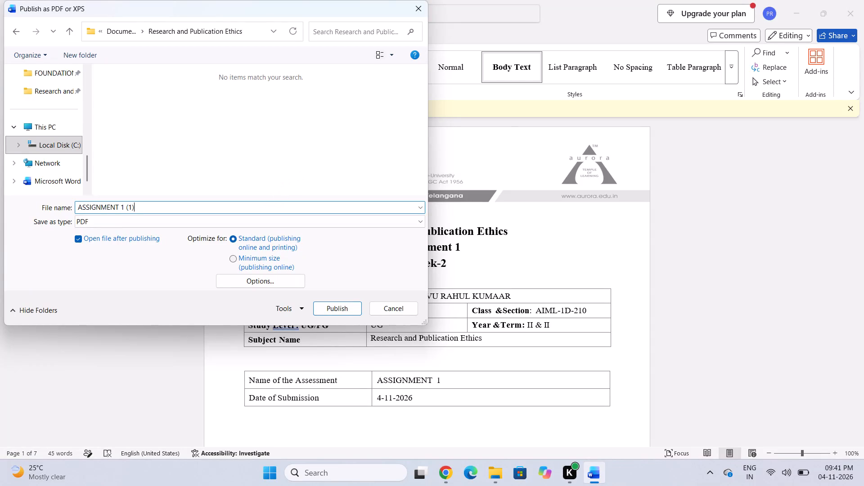
pyautogui.press('BackSpace')
pyautogui.press('BackSpace')
pyautogui.press('BackSpace')
pyautogui.press('BackSpace')
pyautogui.press('Left')
pyautogui.press('Left')
pyautogui.press('Left')
pyautogui.press('Left')
pyautogui.press('Left')
pyautogui.press('Left')
pyautogui.press('Left')
pyautogui.press('Left')
pyautogui.press('Left')
pyautogui.press('Left')
pyautogui.press('Left')
pyautogui.press('Left')
pyautogui.press('Left')
pyautogui.press('Left')
pyautogui.press('Left')
pyautogui.press('Left')
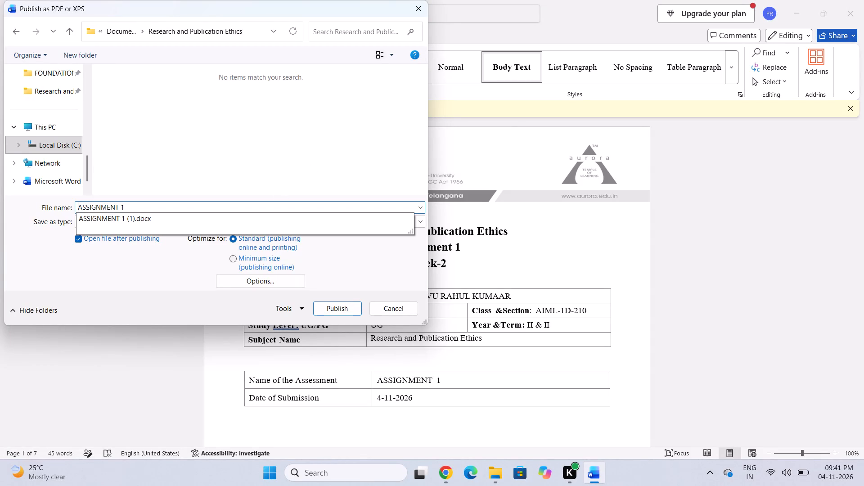
pyautogui.hotkey('ctrl', 'v')
pyautogui.press('space')
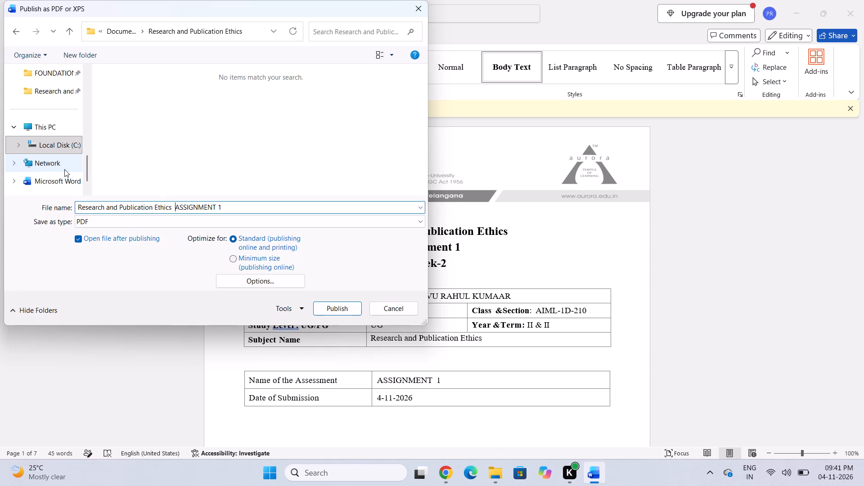
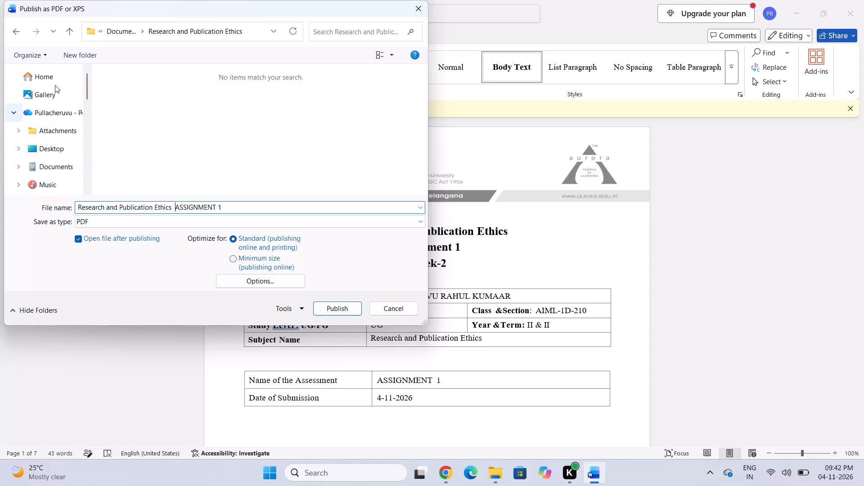
# Publish the assignment as a PDF in the pinned "Research and Publication Ethics" folder.
pyautogui.click(40, 78)
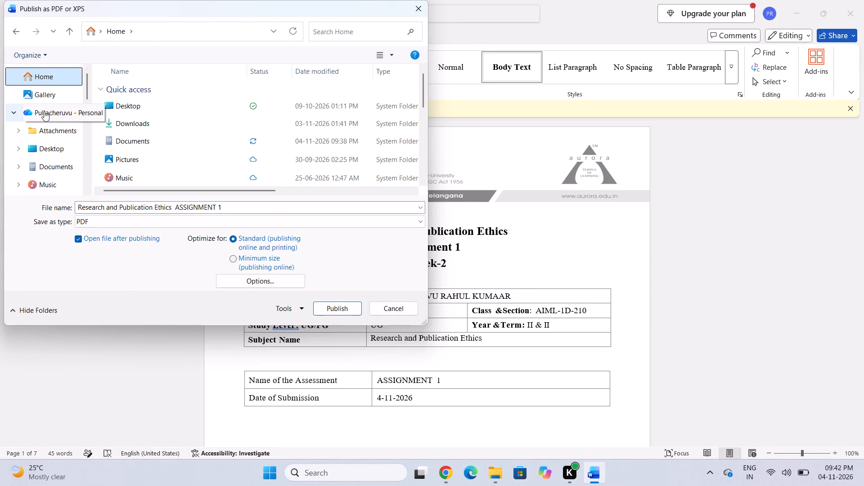
pyautogui.scroll(-2, 193, 166)
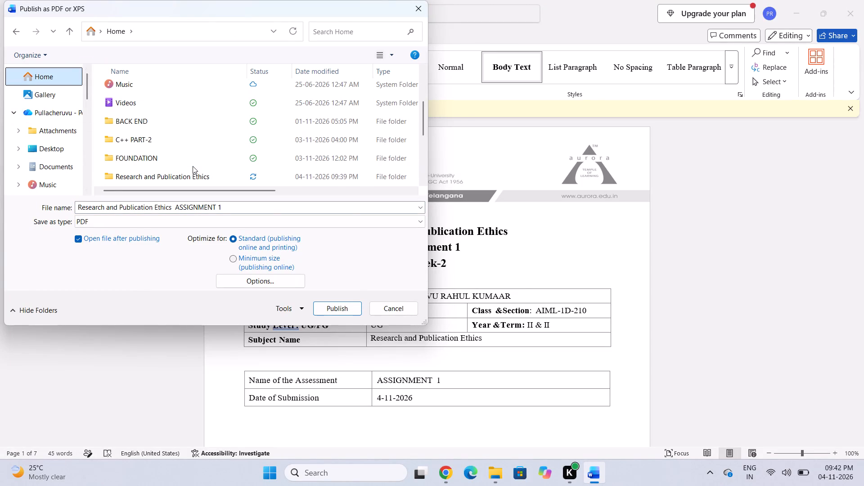
pyautogui.scroll(-2, 213, 147)
pyautogui.scroll(1, 213, 147)
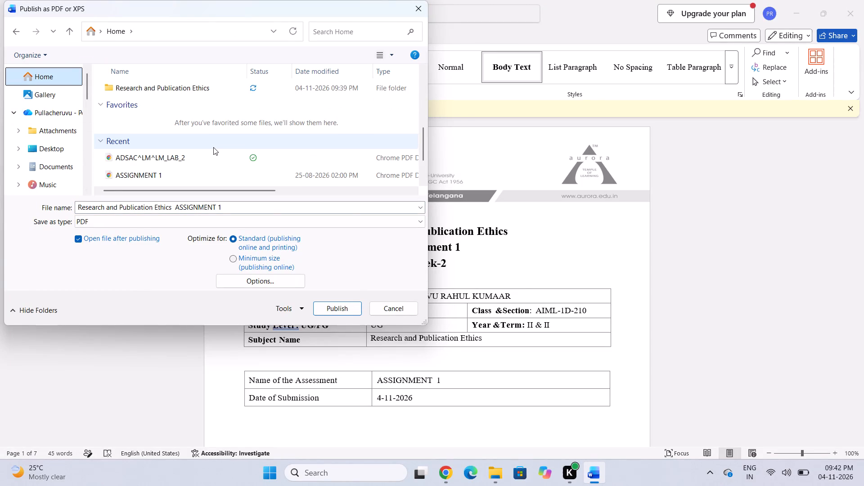
pyautogui.doubleClick(201, 151)
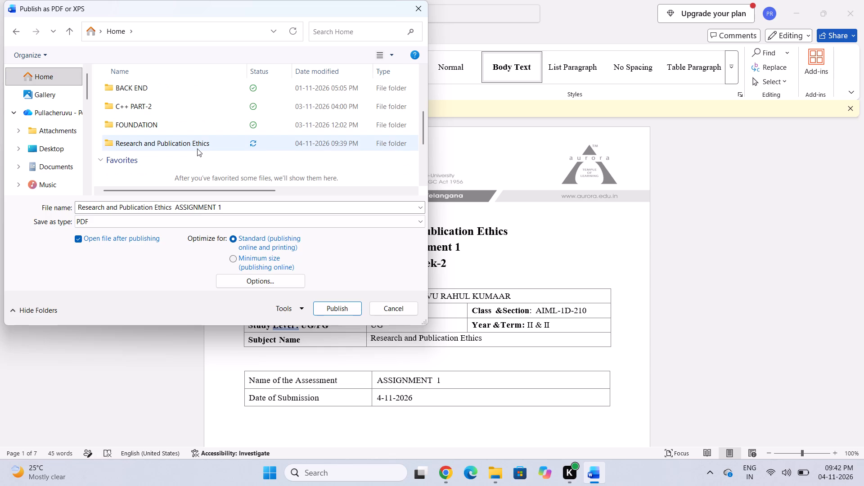
pyautogui.doubleClick(193, 146)
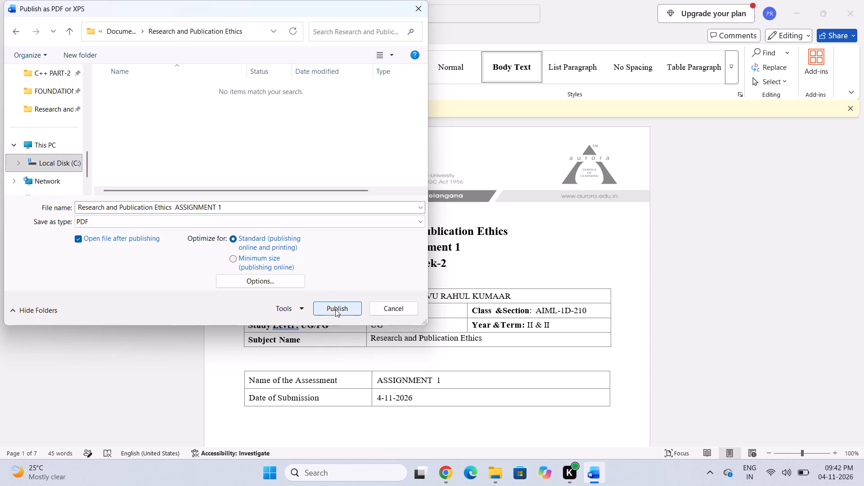
pyautogui.click(335, 309)
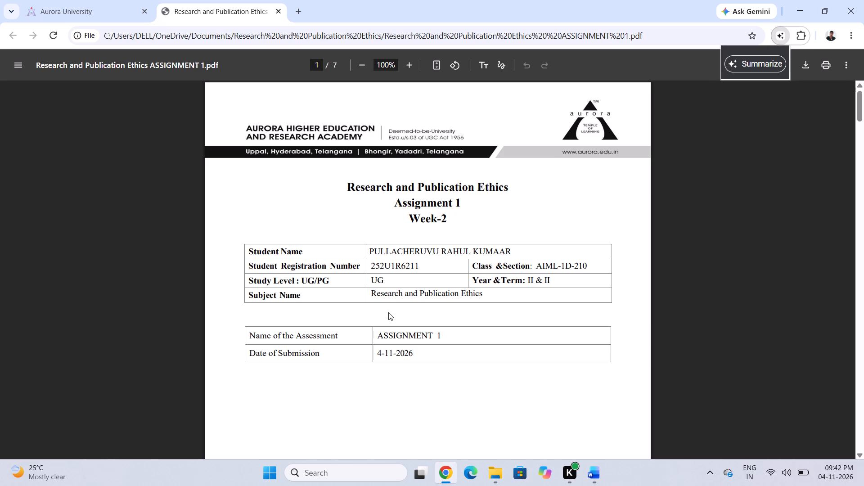
# Review the exported PDF, checking the cover page details and the handwritten answer pages.
pyautogui.scroll(-3, 388, 312)
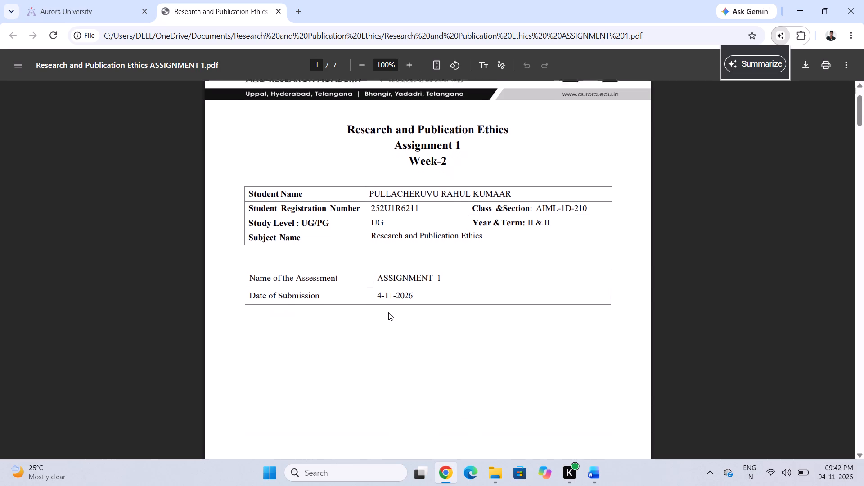
pyautogui.scroll(-4, 388, 312)
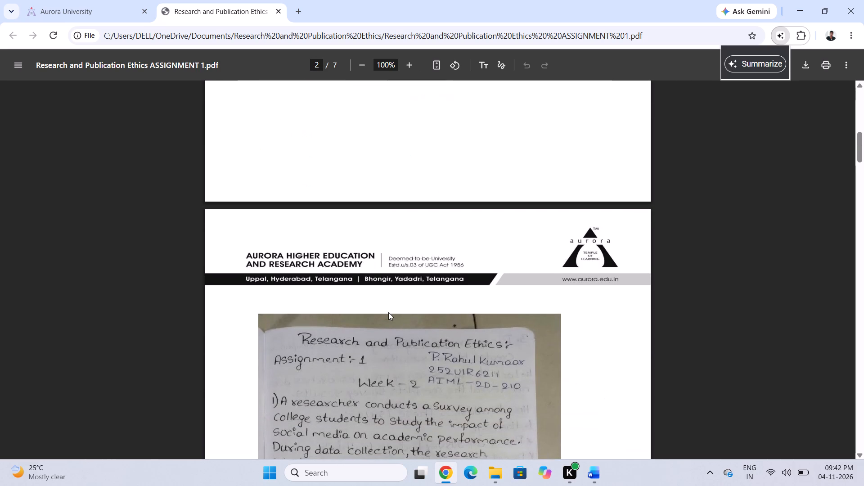
pyautogui.scroll(6, 388, 312)
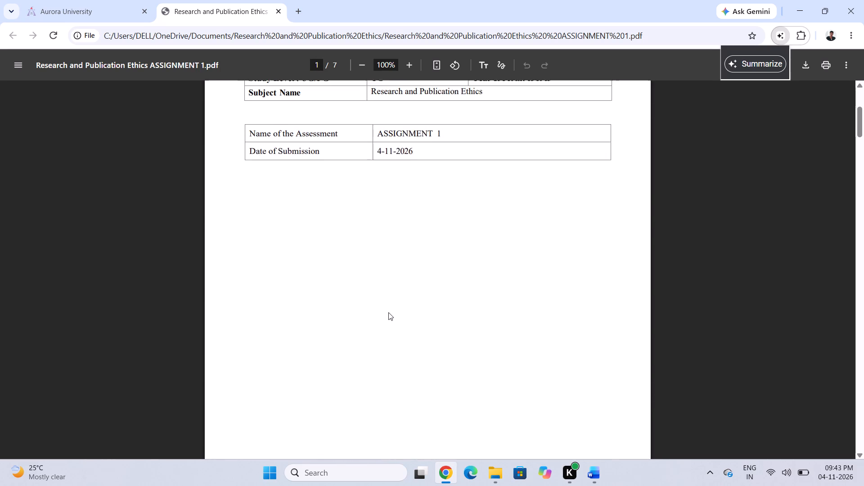
pyautogui.scroll(1, 388, 312)
pyautogui.hscroll(1, 390, 325)
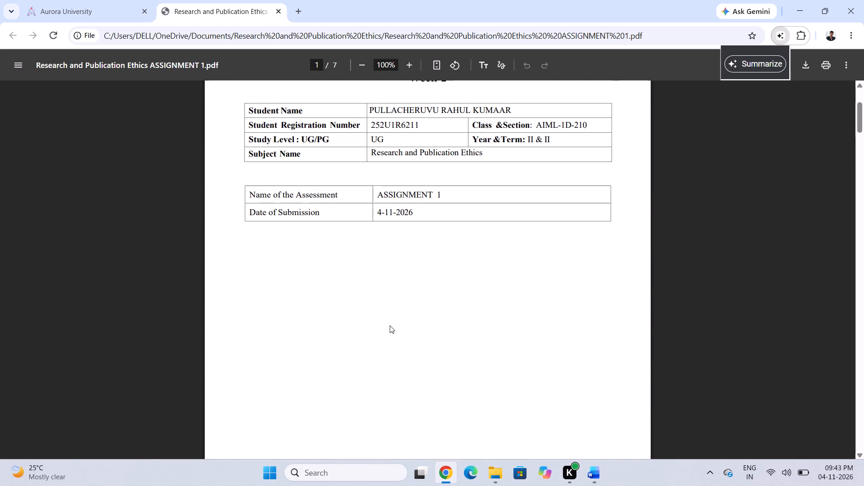
pyautogui.hscroll(1, 390, 325)
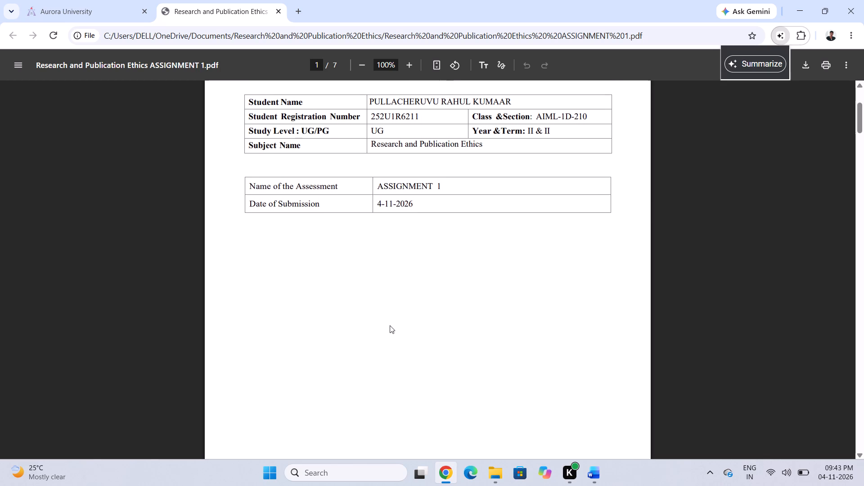
pyautogui.hscroll(2, 390, 325)
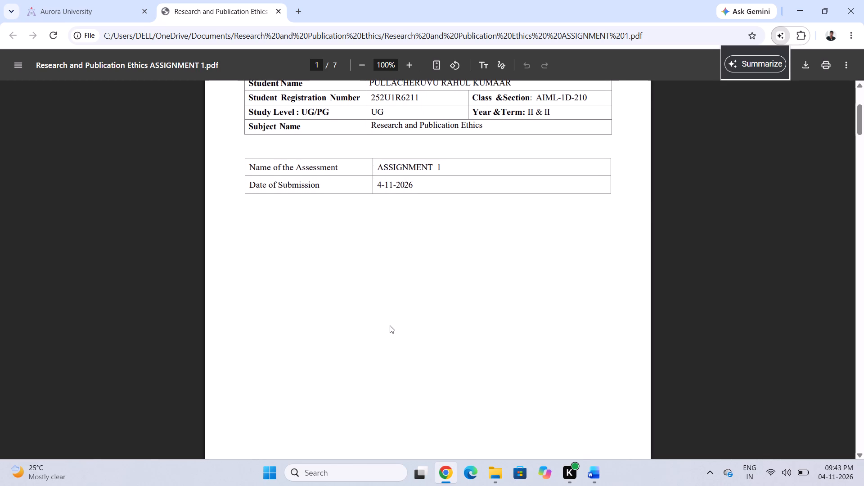
pyautogui.hscroll(1, 390, 325)
pyautogui.scroll(-6, 390, 325)
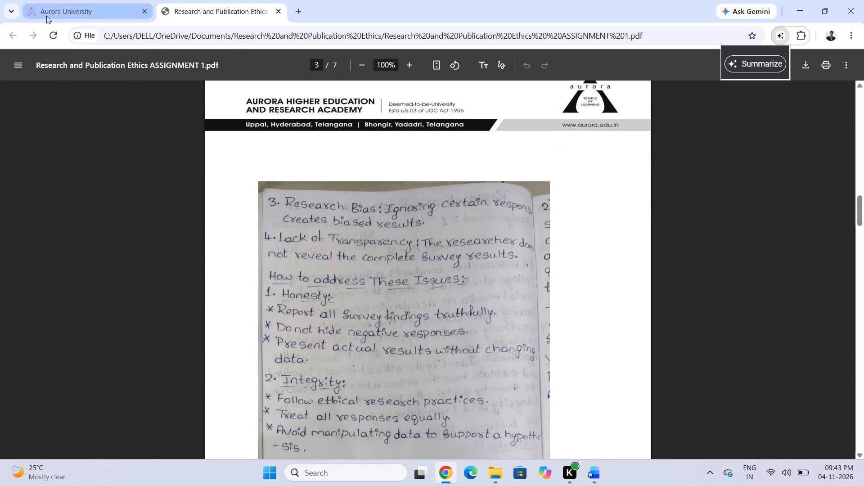
# Return to the Aurora University assessments page for Research And Publication Ethics.
pyautogui.click(46, 16)
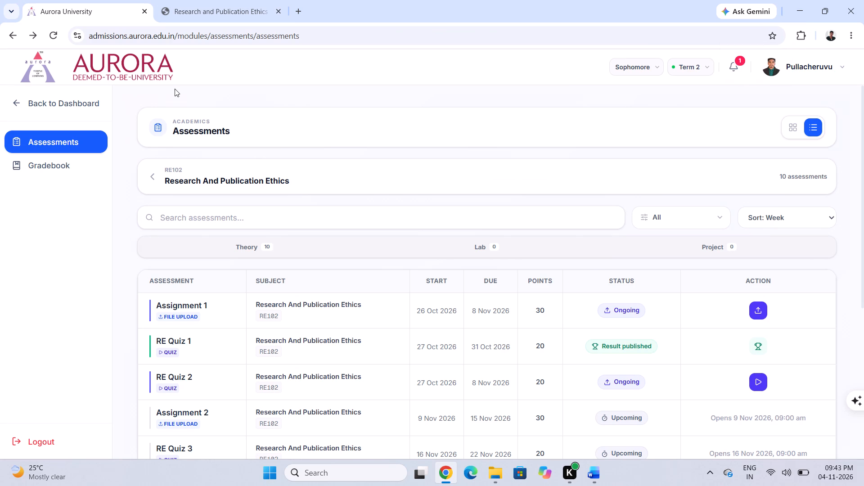
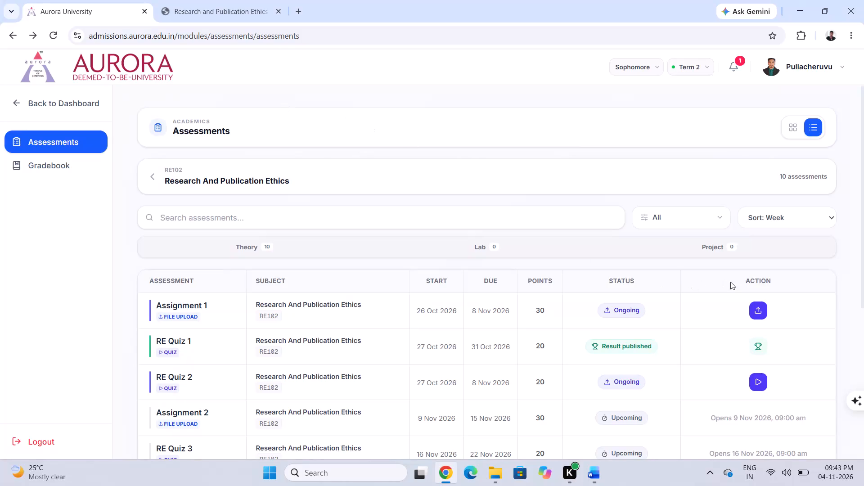
# Open the file upload submission for Assignment 1 of Research And Publication Ethics.
pyautogui.click(768, 306)
pyautogui.click(758, 309)
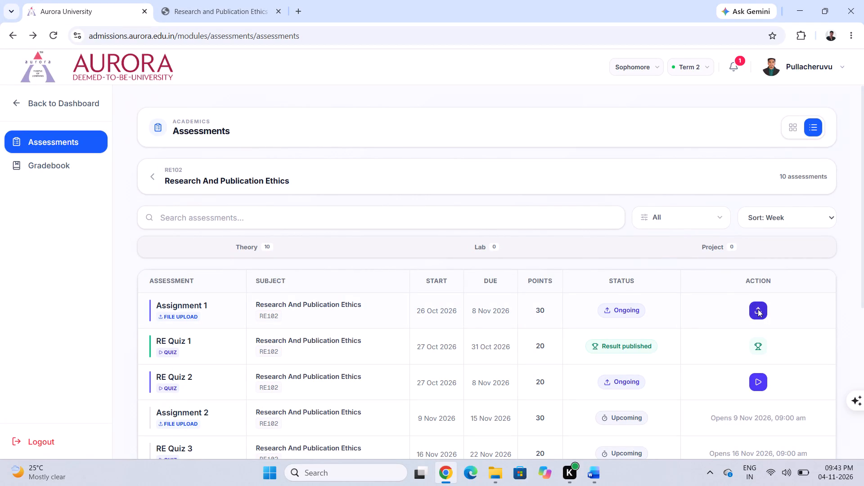
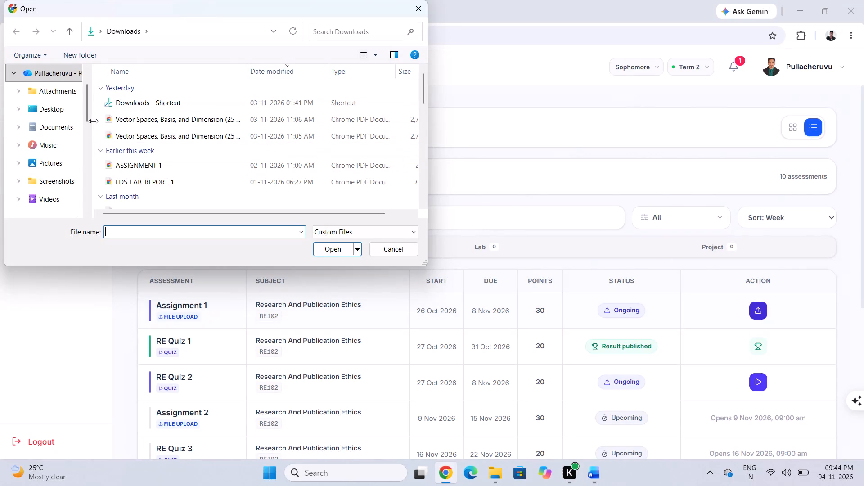
# Upload the Research and Publication Ethics assignment PDF from the Research and Publication Ethics folder as the Assignment 1 submission.
pyautogui.scroll(6, 60, 130)
pyautogui.click(53, 84)
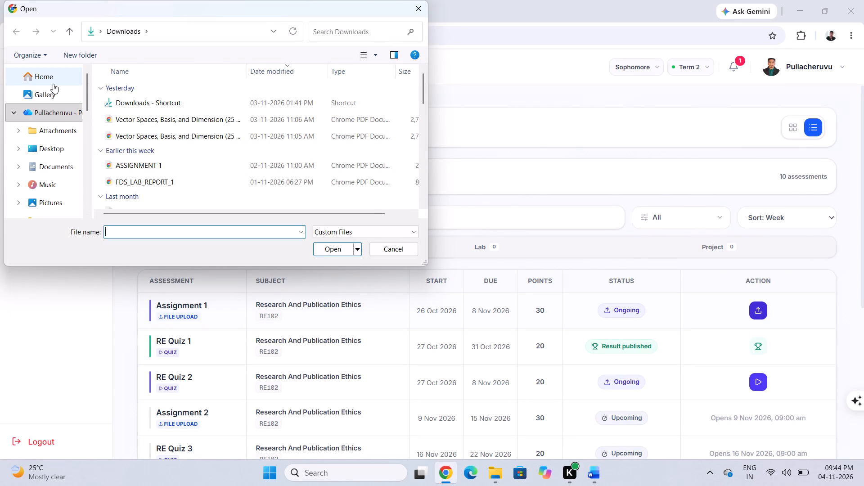
pyautogui.scroll(-1, 166, 148)
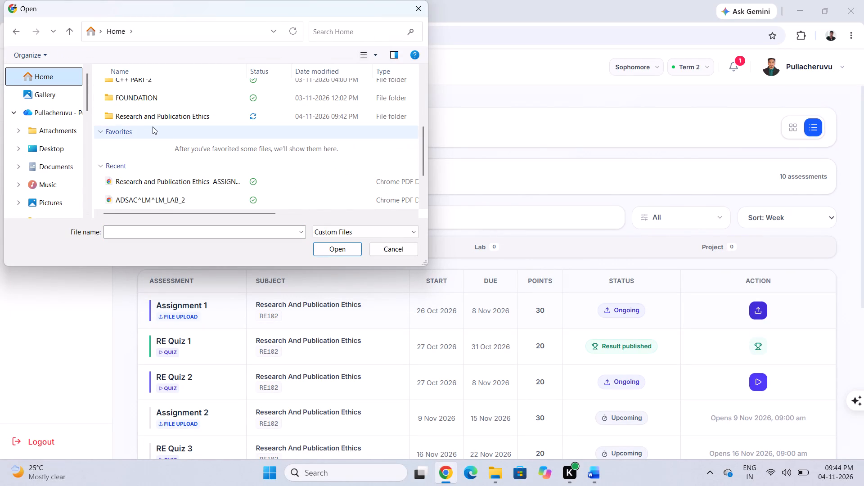
pyautogui.doubleClick(147, 112)
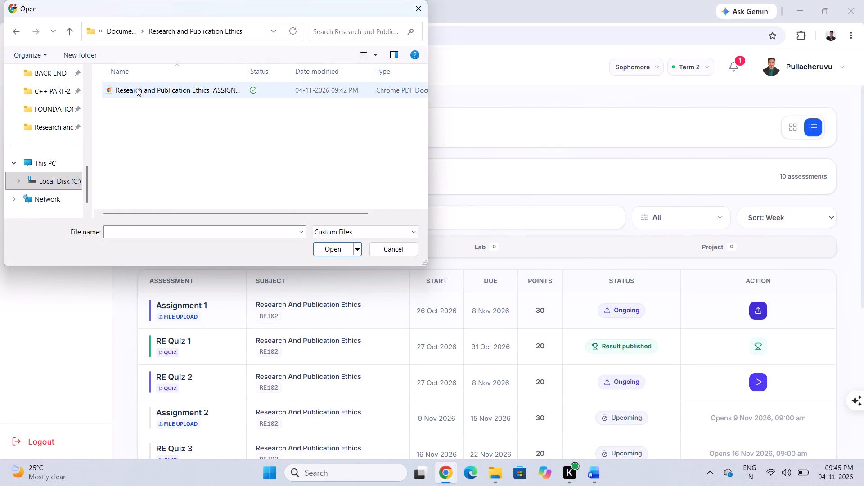
pyautogui.doubleClick(137, 88)
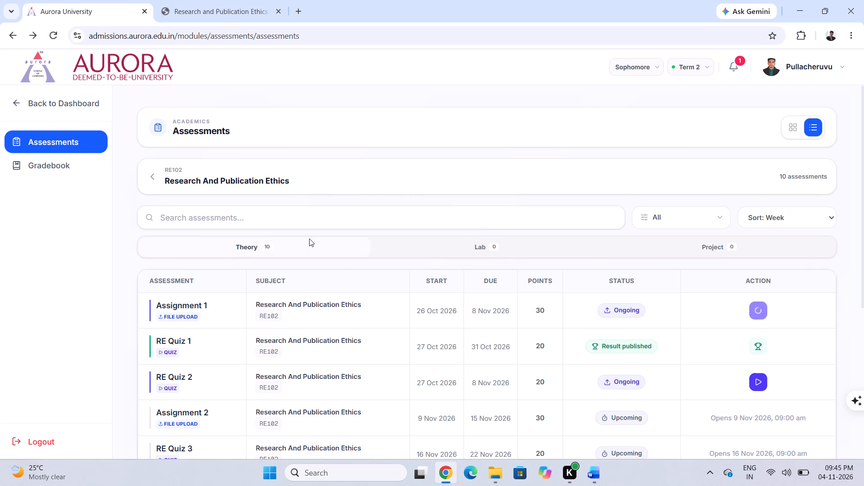
# Close the browser tab showing the Research and Publication Ethics document, keeping the Aurora University assessments page open.
pyautogui.click(278, 9)
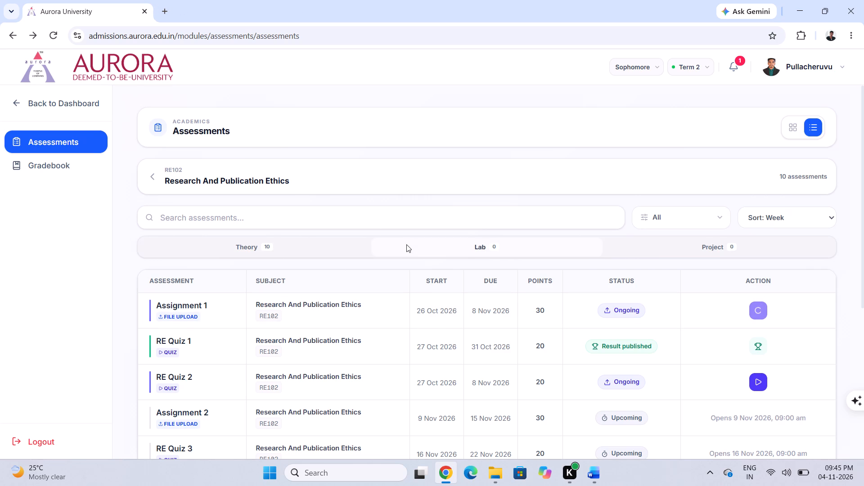
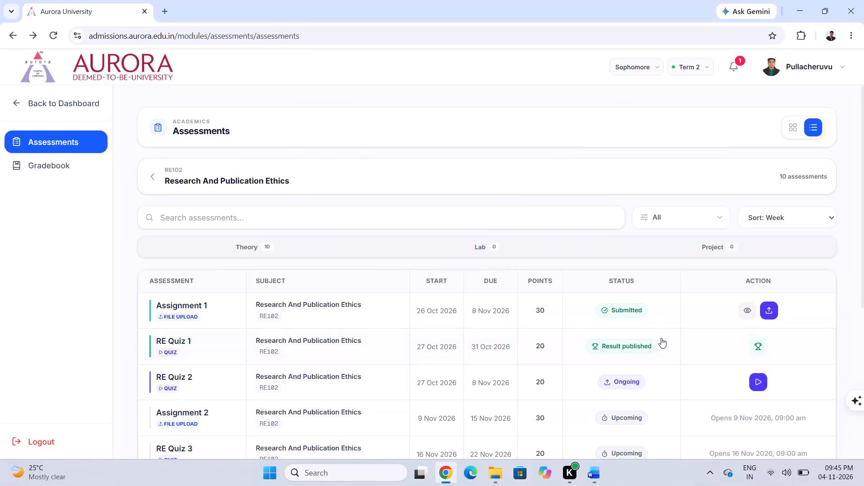
# Open the submitted Assignment 1 file of Research and Publication Ethics to check the upload.
pyautogui.click(746, 312)
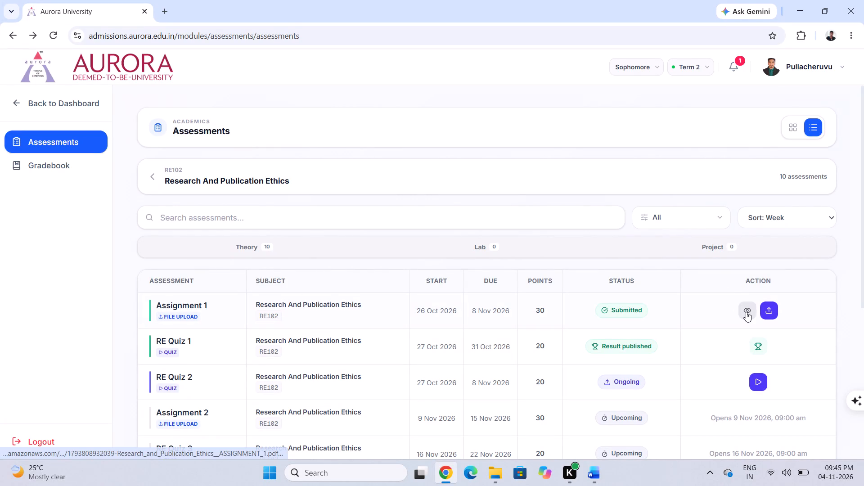
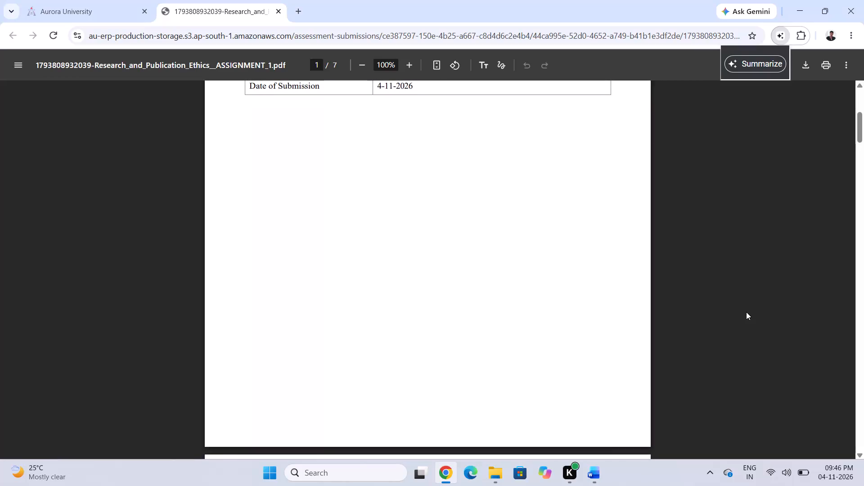
# Check the submitted Research and Publication Ethics Assignment 1 PDF past its cover page, through to the first handwritten page.
pyautogui.scroll(-6, 746, 312)
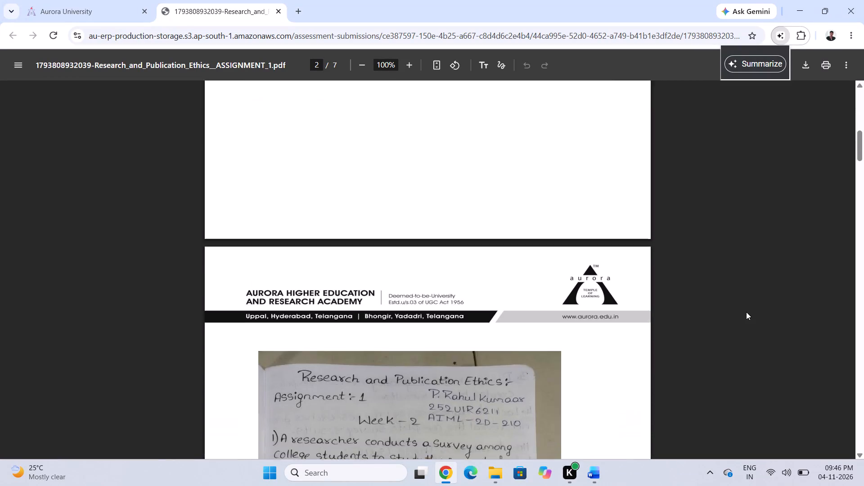
pyautogui.scroll(-1, 746, 312)
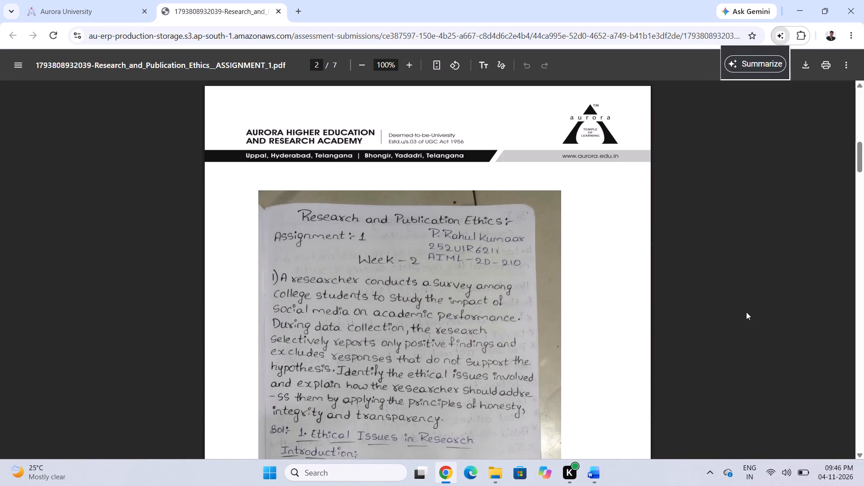
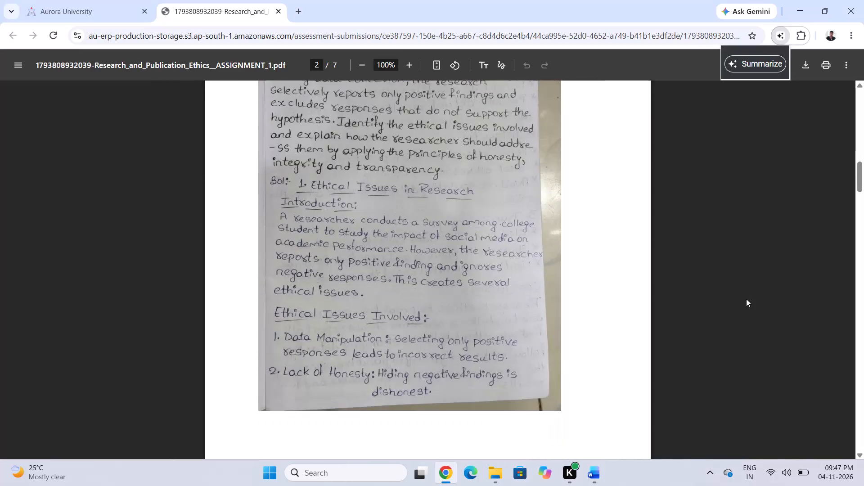
# Examine the remaining handwritten answer pages of the submitted assignment PDF, from page 3 through the conclusion on page 7.
pyautogui.scroll(-7, 746, 299)
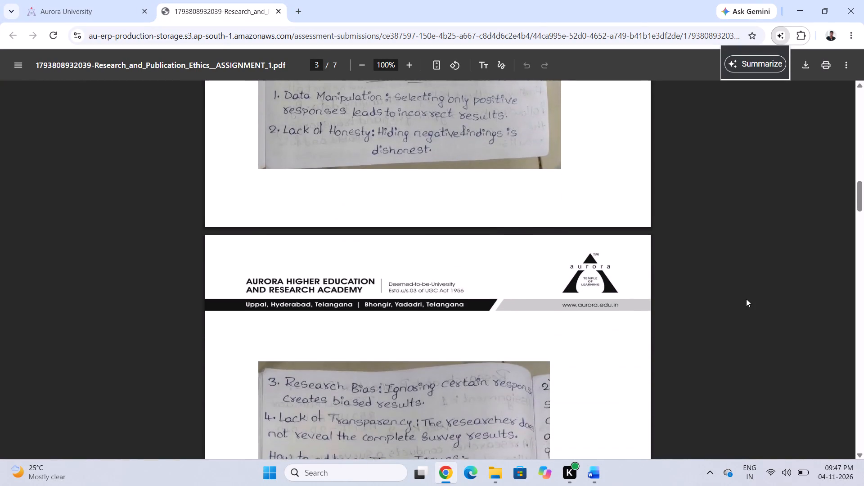
pyautogui.scroll(-7, 747, 298)
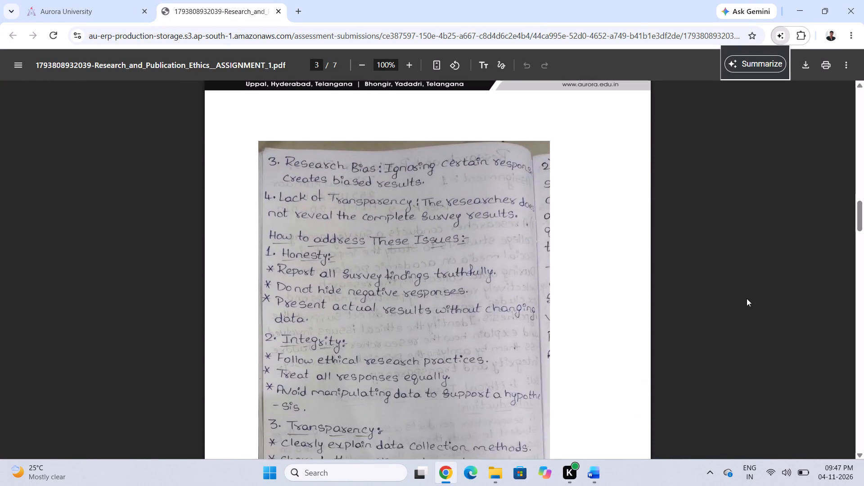
pyautogui.scroll(-11, 747, 298)
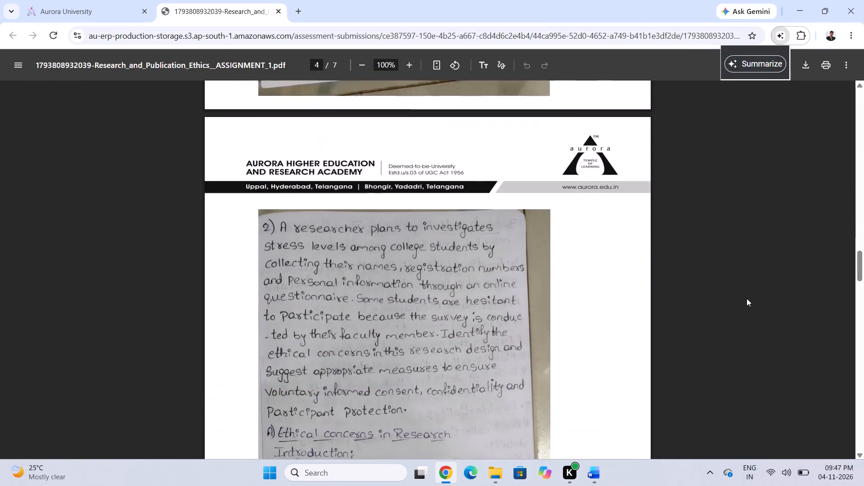
pyautogui.scroll(-9, 747, 298)
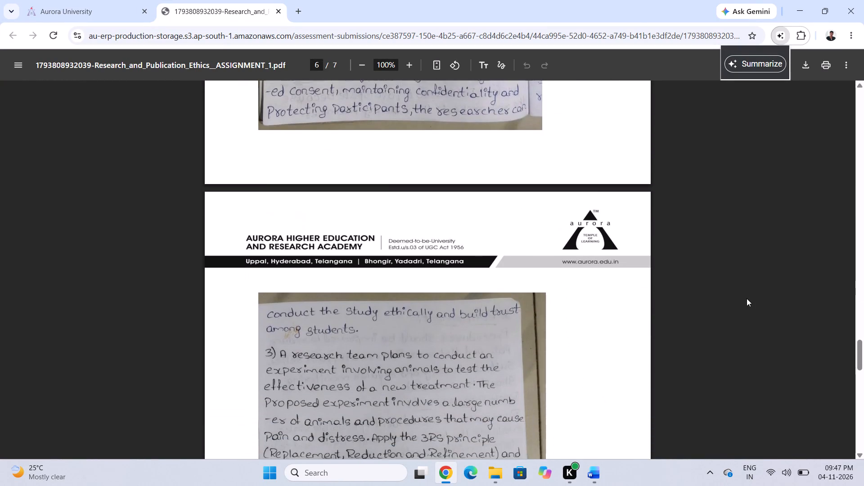
pyautogui.scroll(-10, 747, 298)
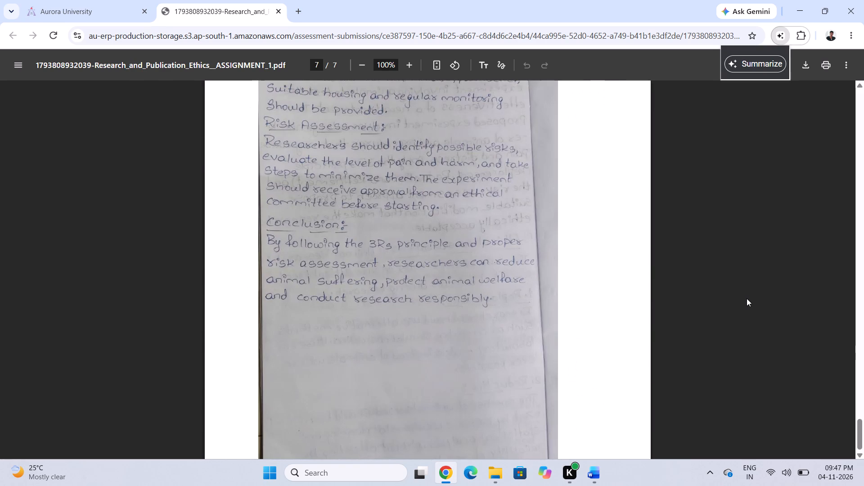
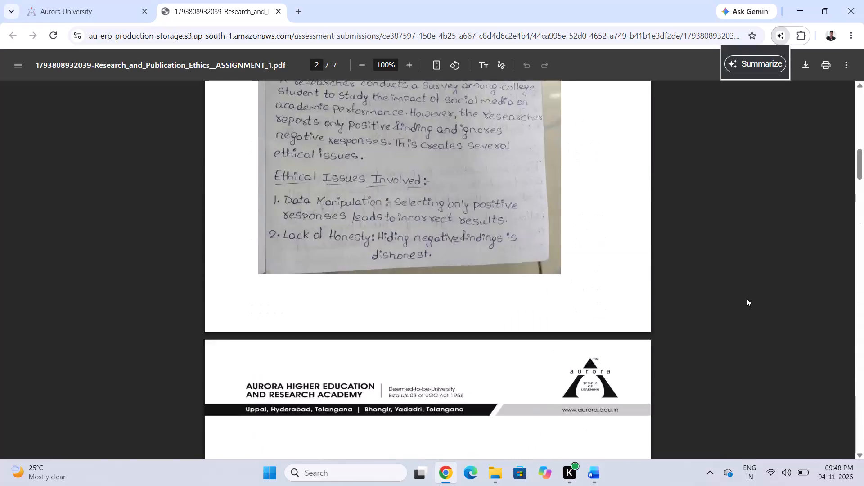
# Examine the handwritten answers to questions 1 and 2 in the submitted PDF, from page 2 to the start of page 5.
pyautogui.scroll(-4, 747, 298)
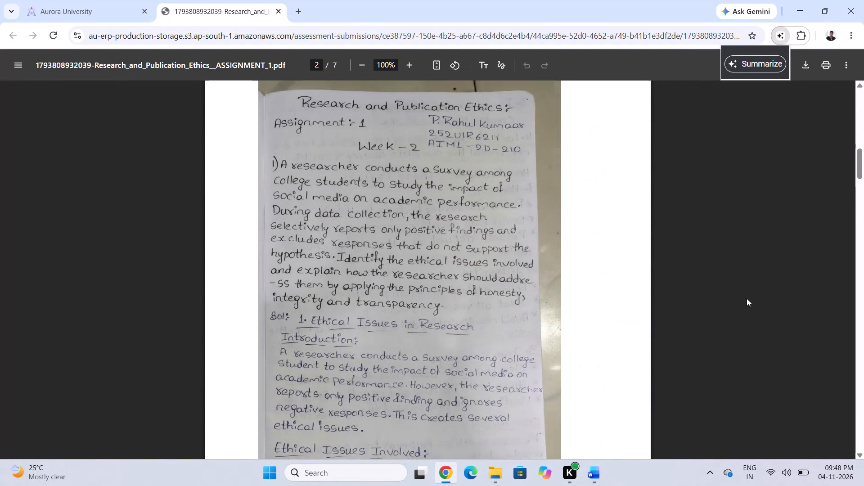
pyautogui.scroll(-3, 747, 298)
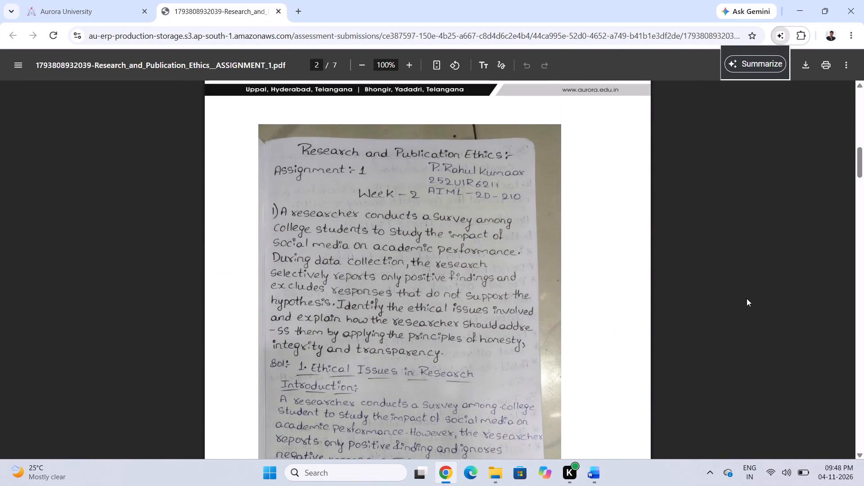
pyautogui.scroll(-8, 747, 298)
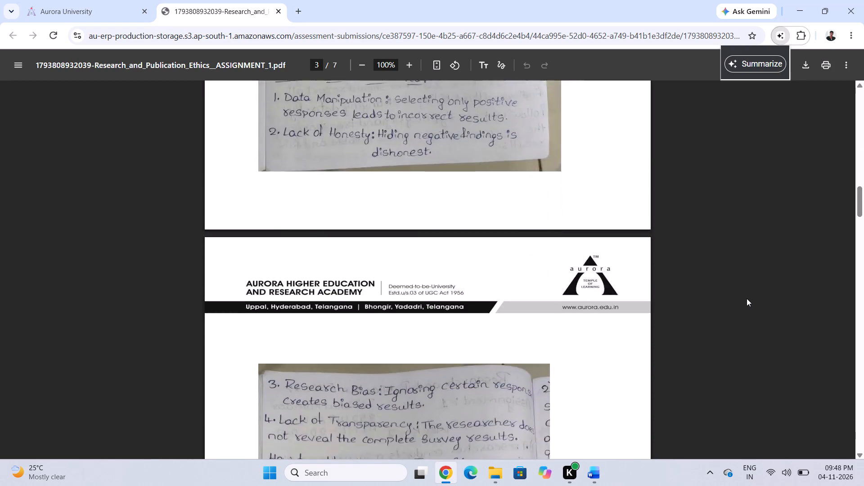
pyautogui.scroll(-4, 747, 298)
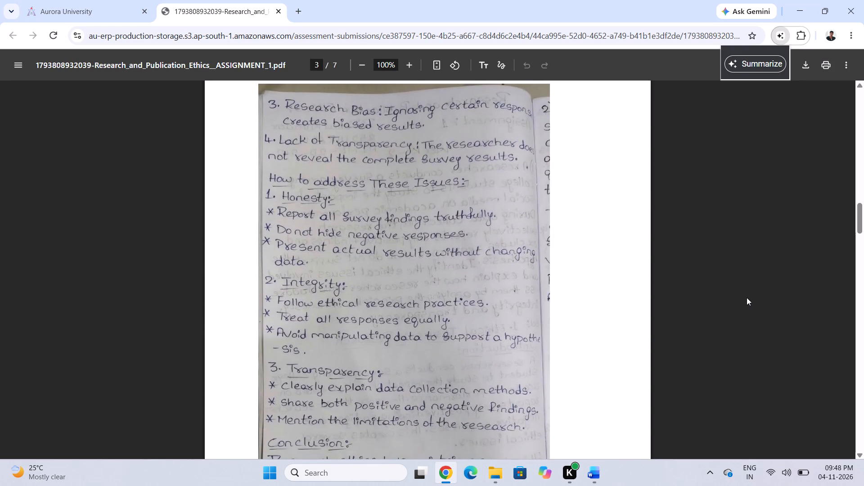
pyautogui.scroll(-6, 747, 295)
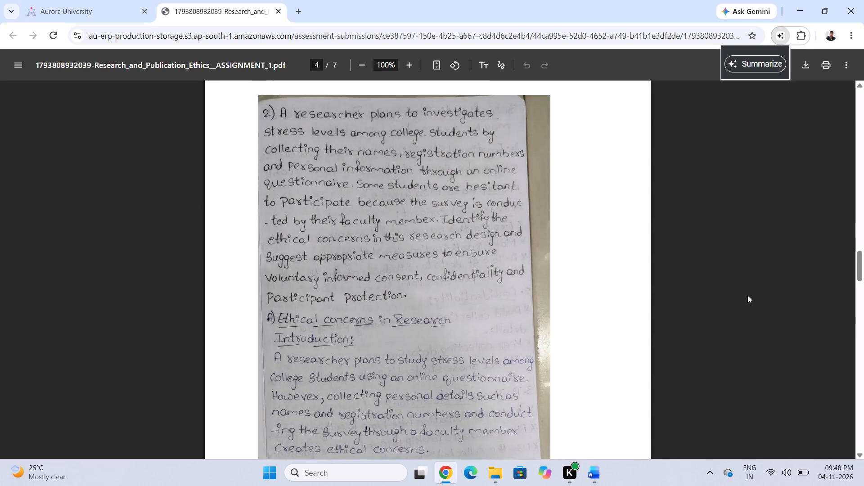
pyautogui.scroll(-1, 747, 295)
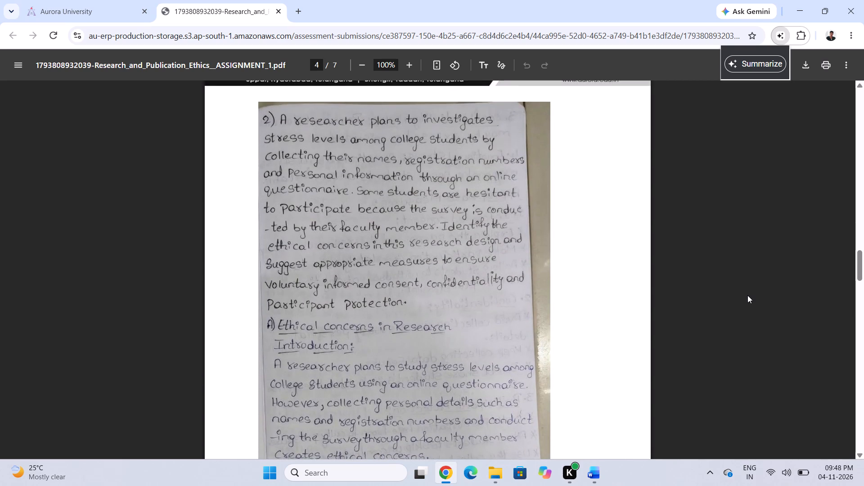
pyautogui.scroll(-4, 747, 295)
pyautogui.scroll(-7, 532, 289)
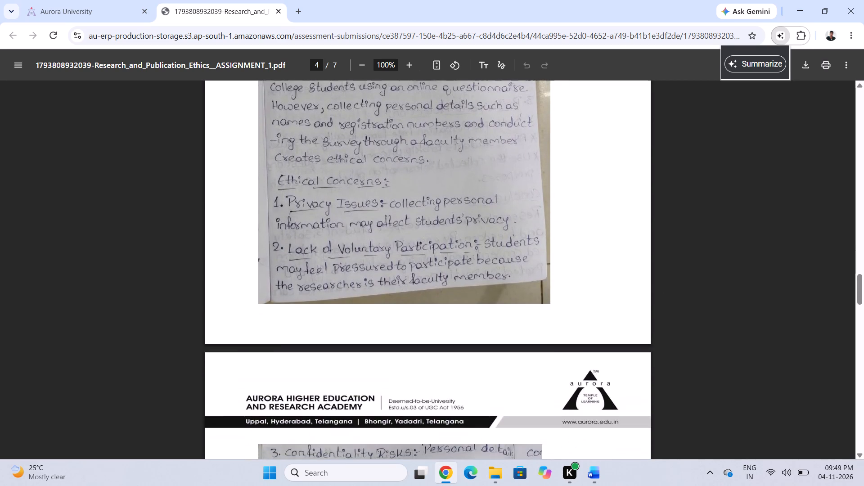
pyautogui.scroll(-4, 532, 289)
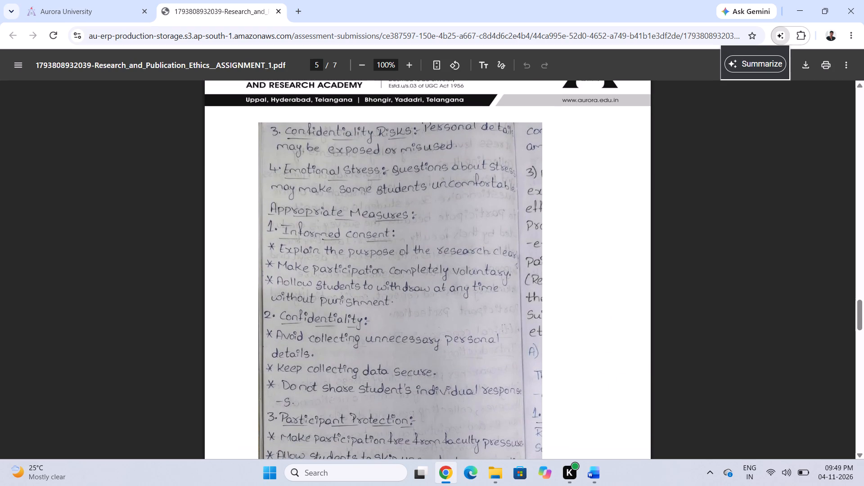
# Recheck page 5 of the submitted PDF, covering confidentiality risks, appropriate measures and the conclusion of question 2.
pyautogui.scroll(1, 532, 289)
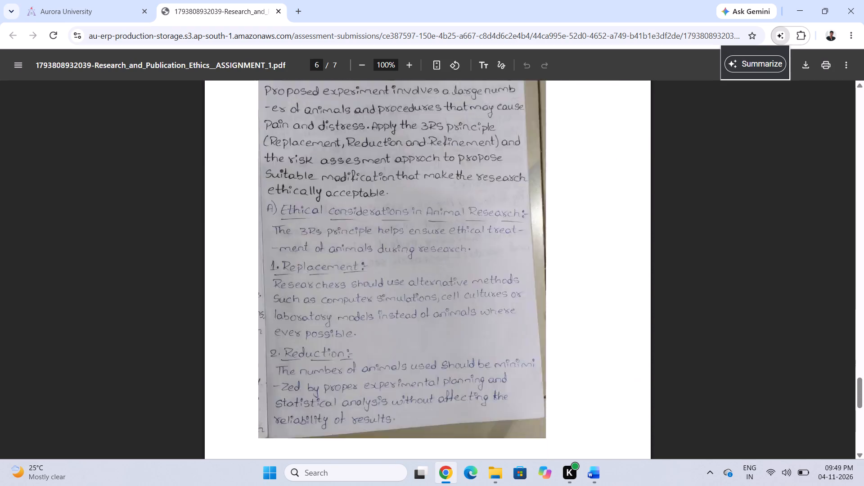
pyautogui.scroll(5, 532, 289)
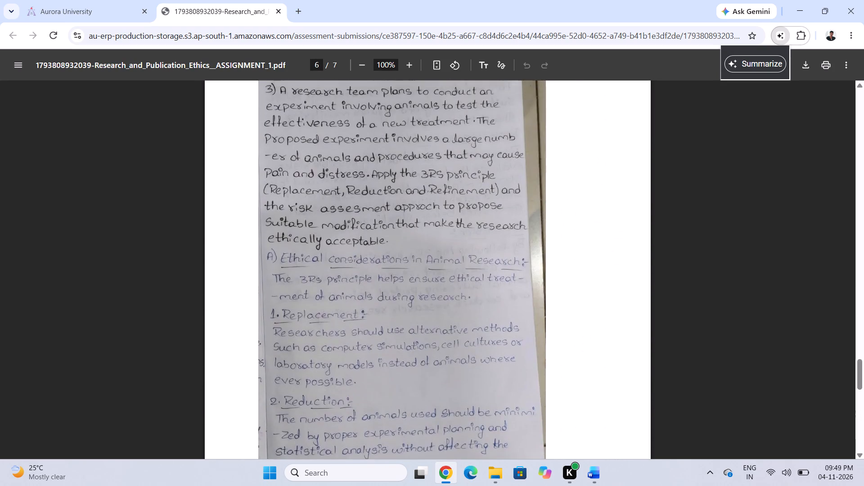
pyautogui.scroll(9, 532, 289)
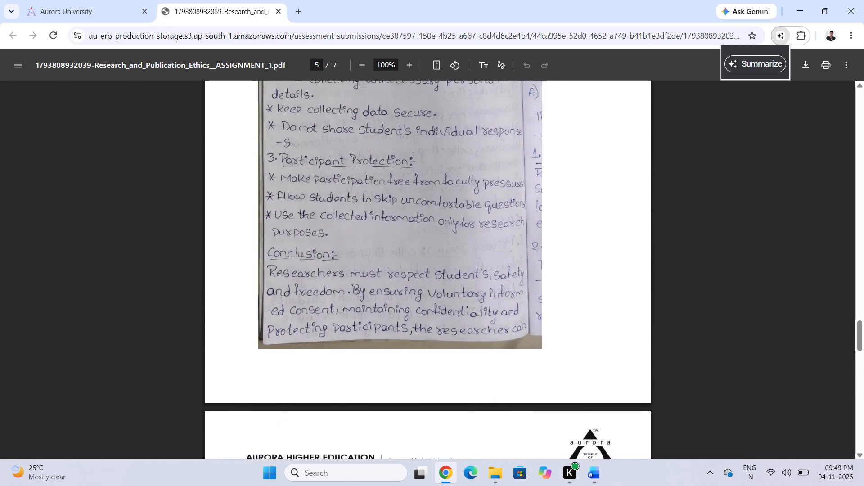
pyautogui.scroll(3, 532, 289)
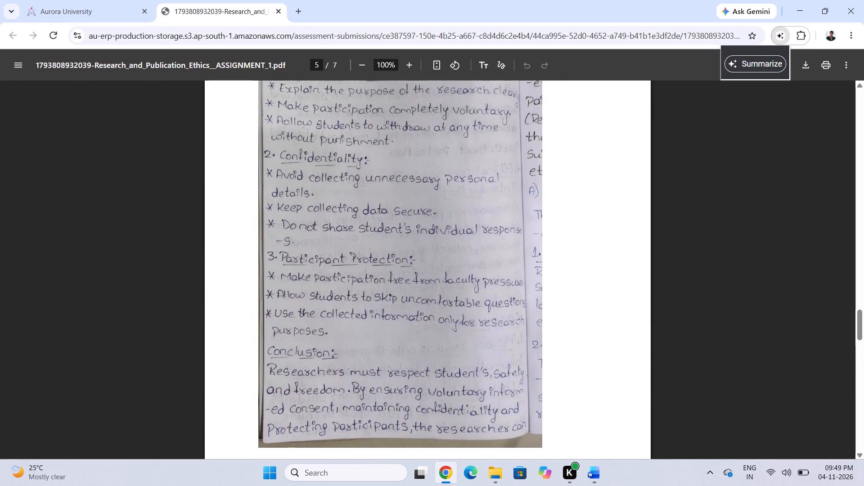
pyautogui.scroll(2, 532, 289)
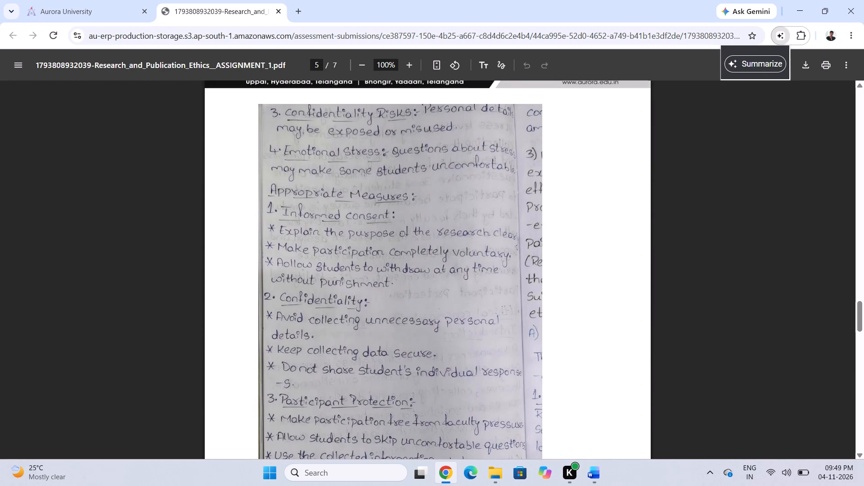
pyautogui.scroll(-5, 534, 287)
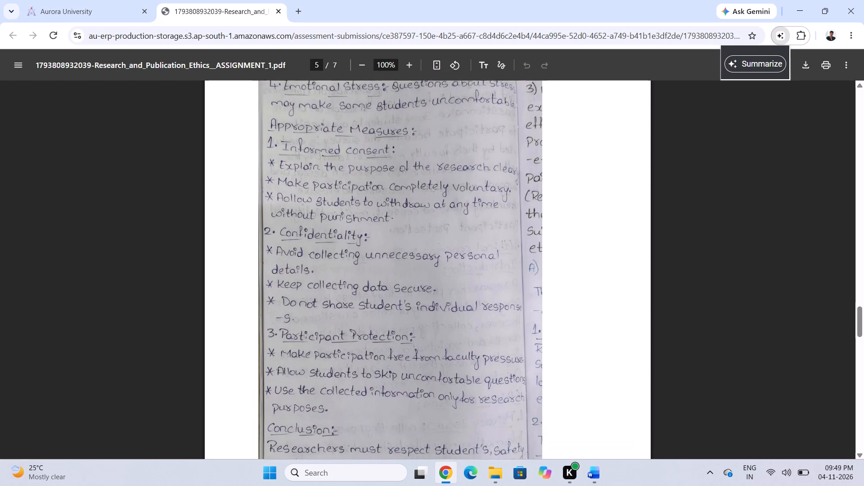
pyautogui.scroll(-2, 534, 287)
# Examine the question 3 answer on animal research in the submitted PDF, from page 6 through the conclusion on page 7.
pyautogui.scroll(-4, 534, 287)
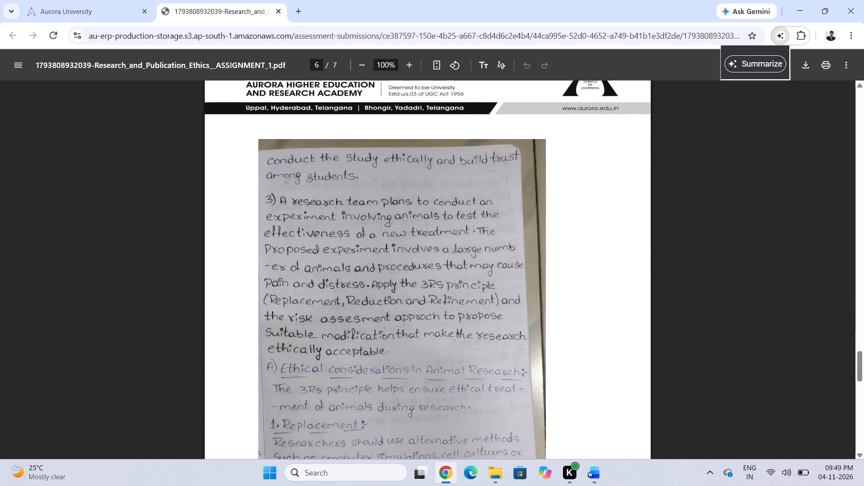
pyautogui.scroll(-3, 534, 287)
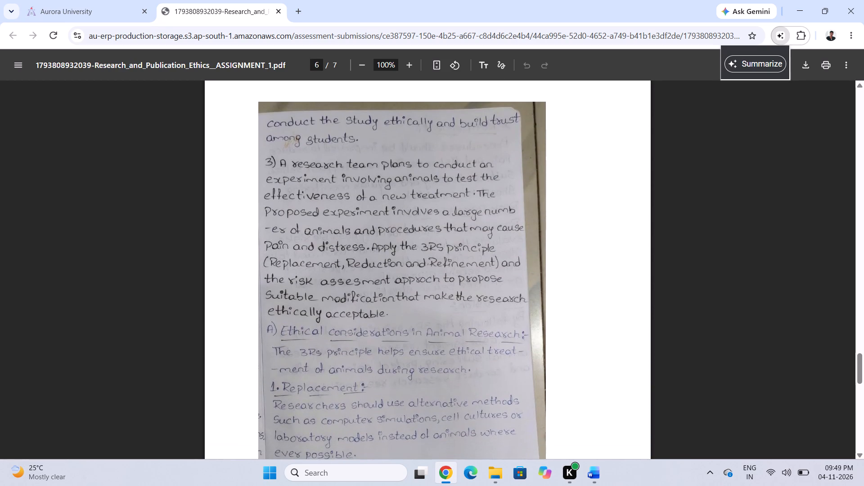
pyautogui.hscroll(1, 549, 278)
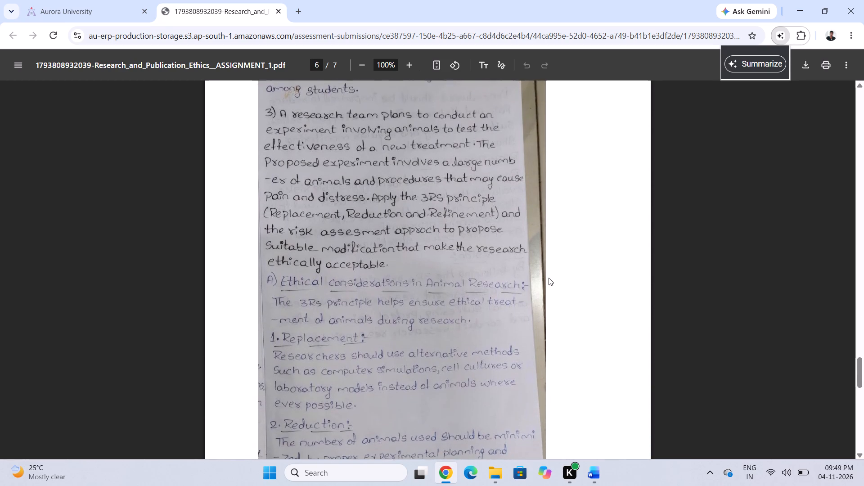
pyautogui.hscroll(2, 549, 278)
pyautogui.scroll(-1, 549, 278)
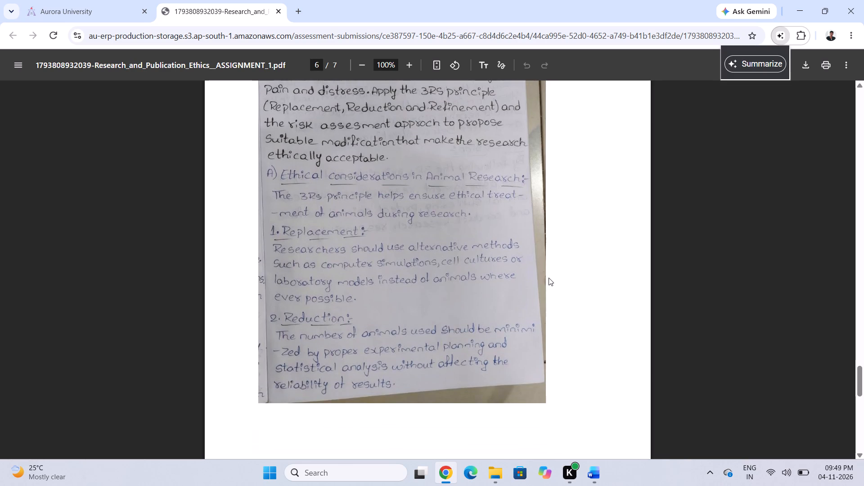
pyautogui.scroll(-6, 549, 278)
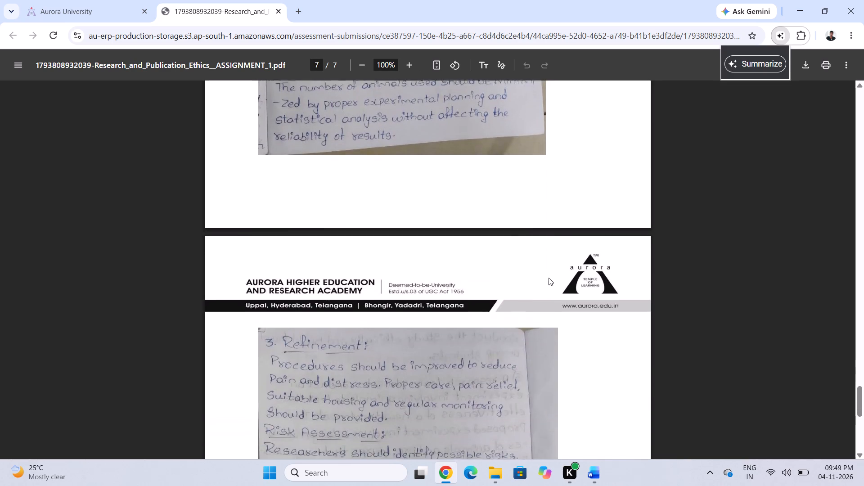
pyautogui.scroll(-5, 549, 278)
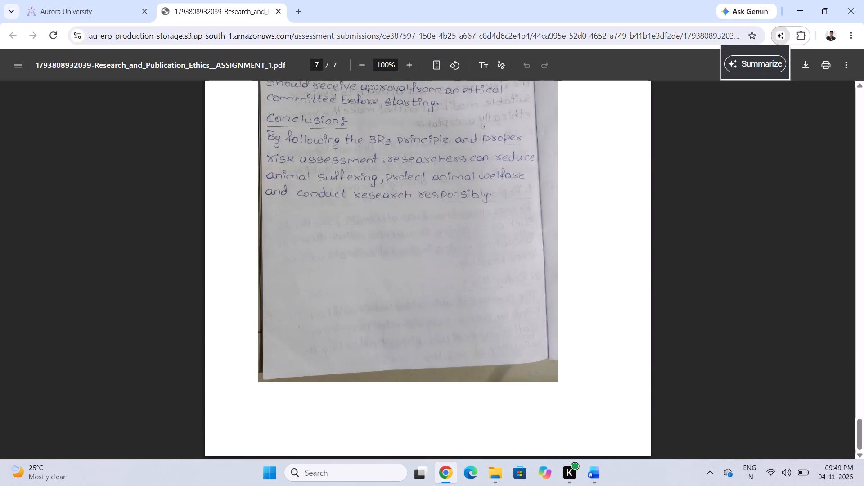
# Close the submitted assignment PDF and return to the Research And Publication Ethics assessments list.
pyautogui.click(90, 0)
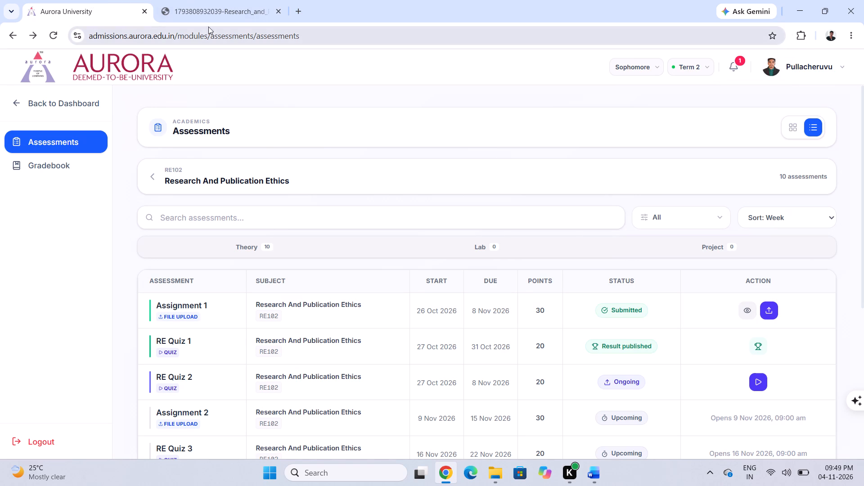
pyautogui.click(276, 9)
pyautogui.hscroll(1, 541, 32)
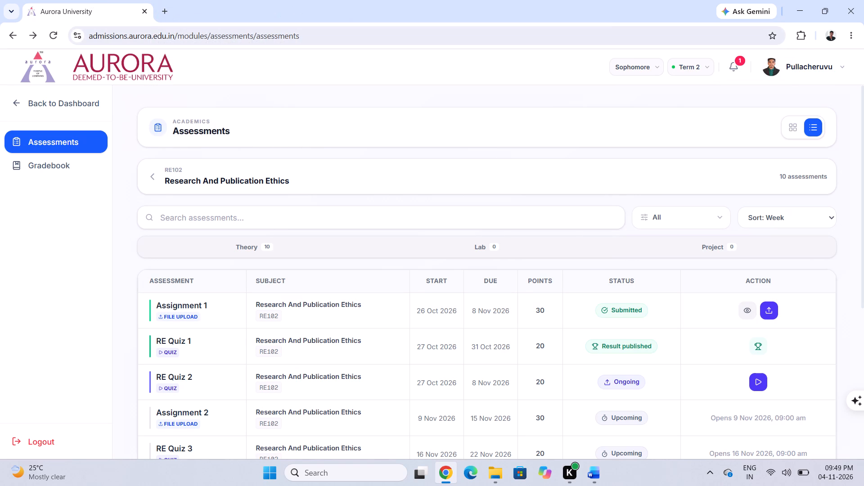
pyautogui.hscroll(1, 566, 38)
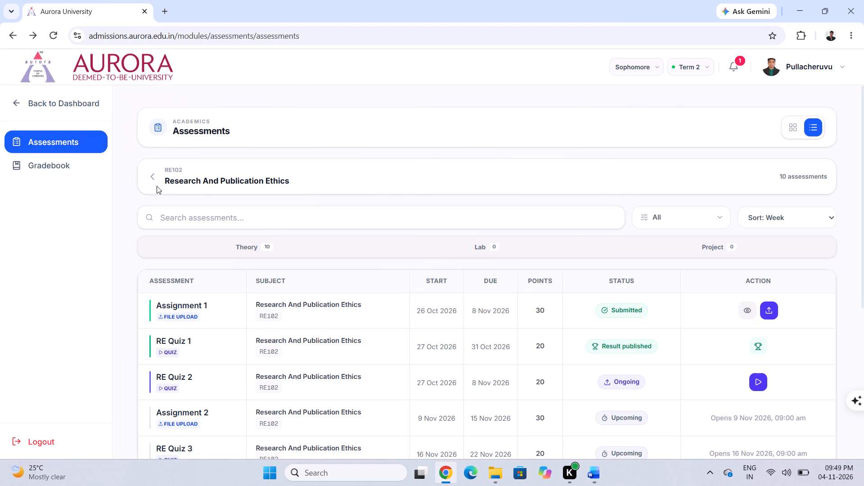
# Open the Advanced Data Structures assessments from the course overview and examine the status of each listed item.
pyautogui.click(151, 179)
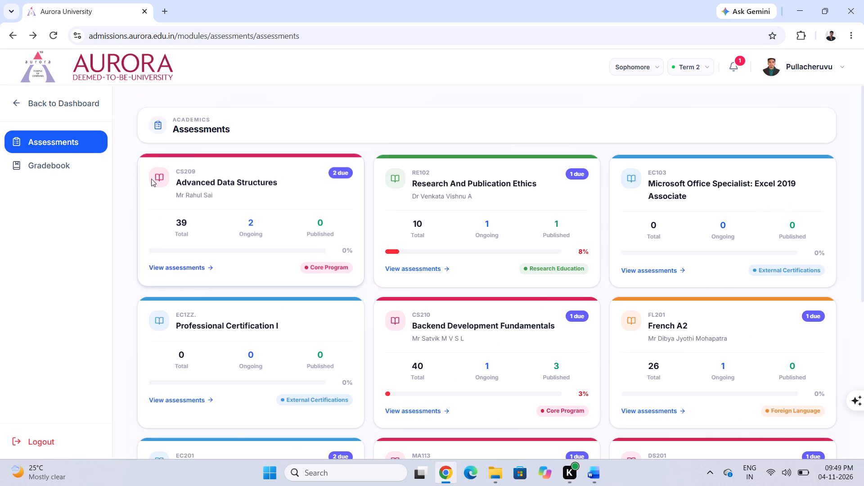
pyautogui.scroll(1, 221, 204)
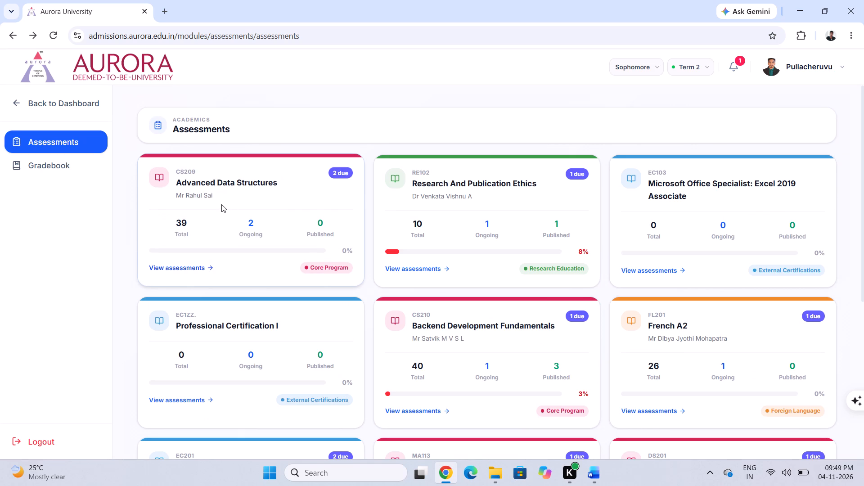
pyautogui.click(197, 272)
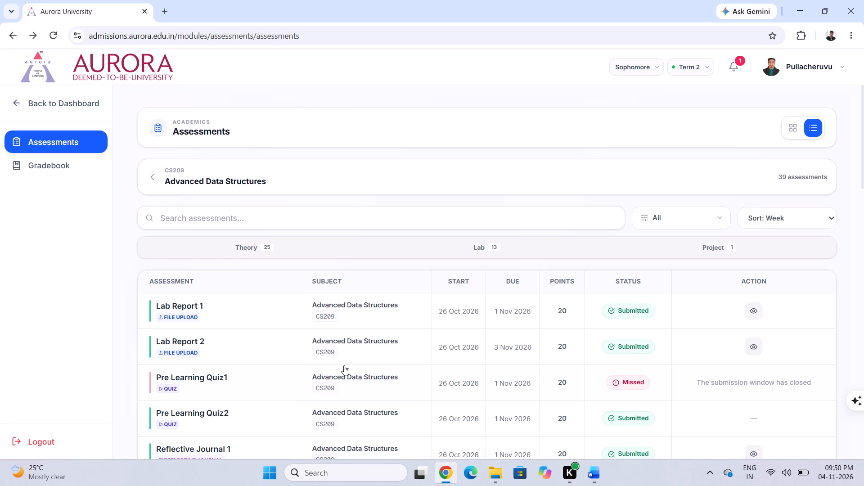
pyautogui.hscroll(1, 344, 365)
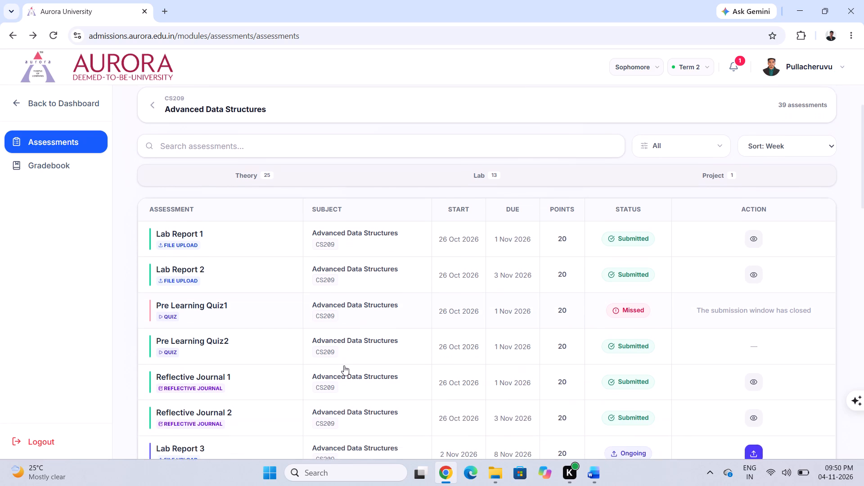
pyautogui.hscroll(1, 344, 365)
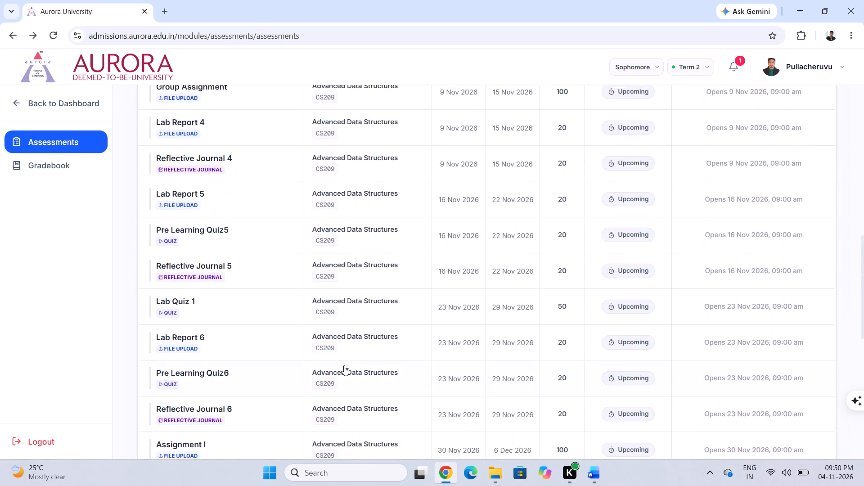
pyautogui.scroll(5, 344, 365)
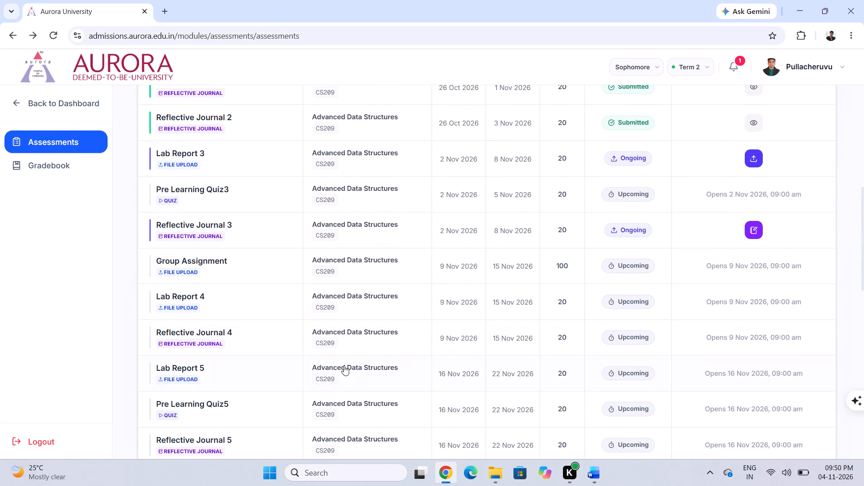
pyautogui.scroll(6, 305, 261)
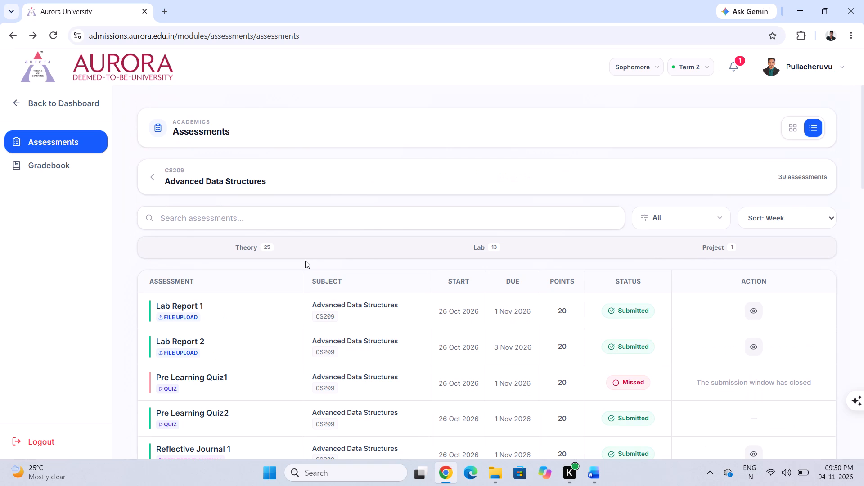
# Return to the course overview and open the Research And Publication Ethics assessments to view the Assignment 1 status.
pyautogui.click(155, 178)
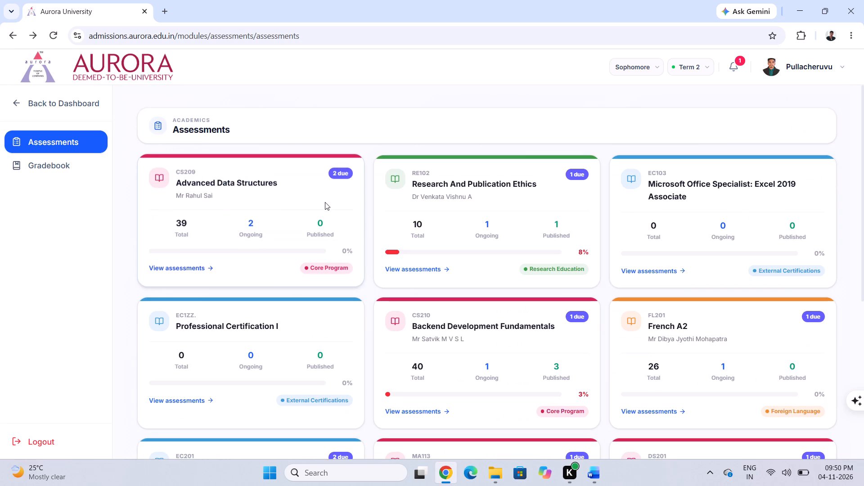
pyautogui.click(420, 266)
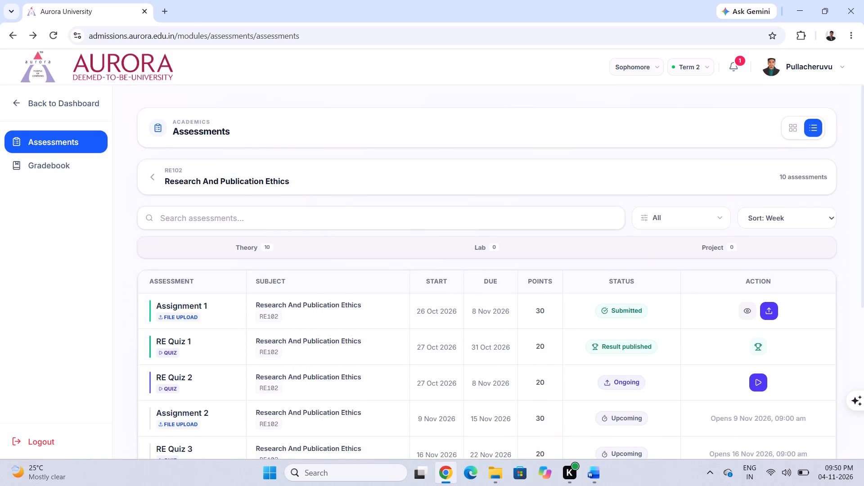
# Leave the Research And Publication Ethics list and check the Microsoft Office Specialist: Excel 2019 Associate assessments, returning to the course overview.
pyautogui.hscroll(-1, 354, 333)
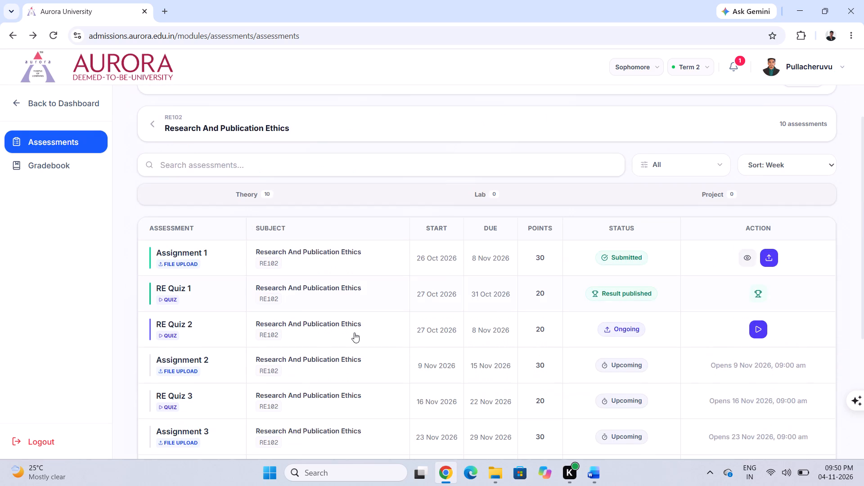
pyautogui.click(154, 172)
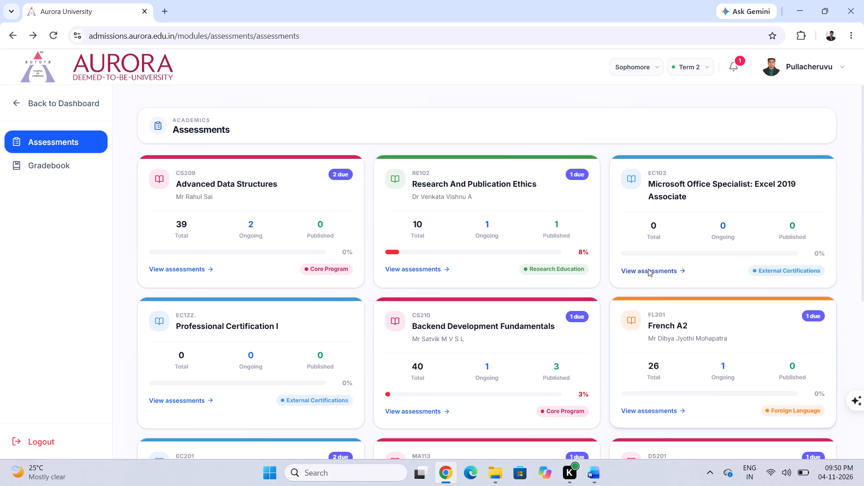
pyautogui.click(646, 266)
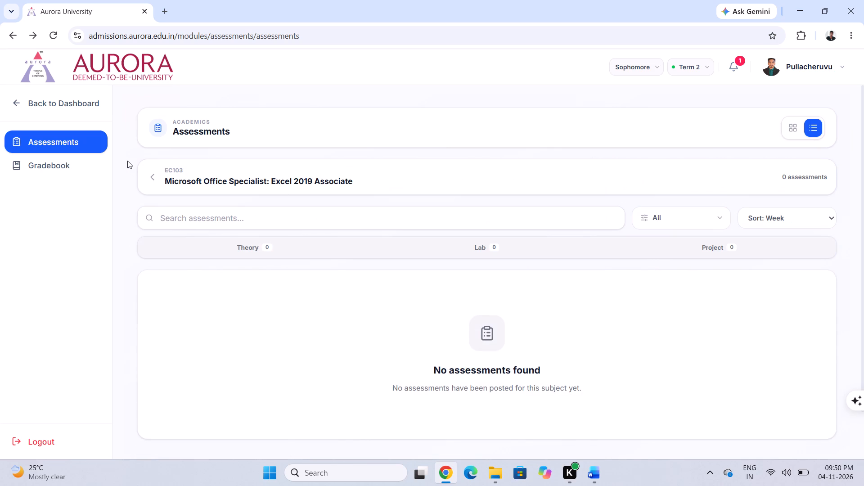
pyautogui.click(152, 176)
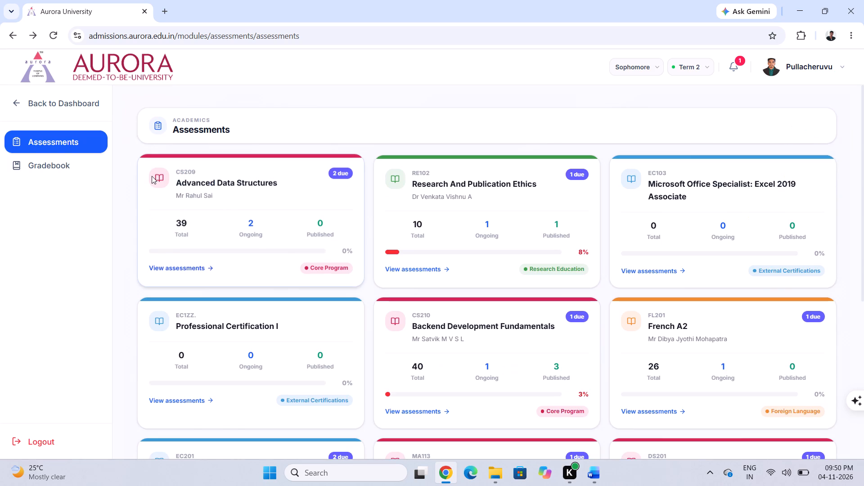
# Open the Backend Development Fundamentals assessments, examine the status of the listed items and return to the course overview.
pyautogui.click(413, 413)
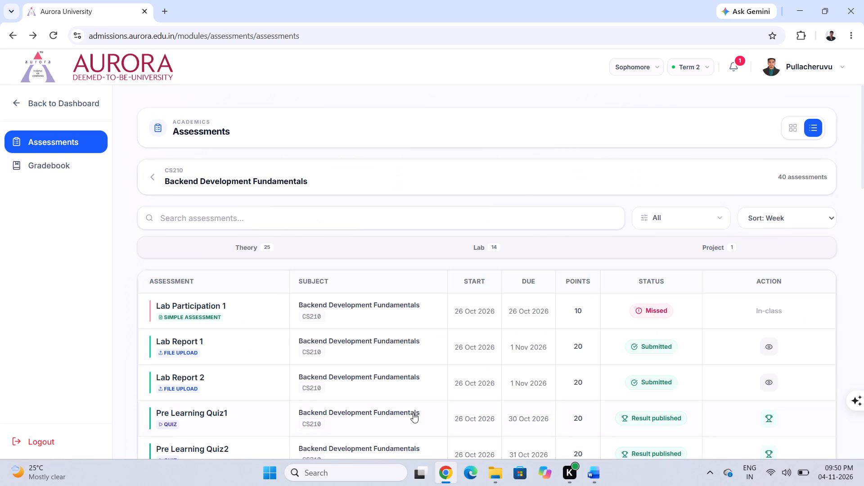
pyautogui.scroll(-1, 518, 378)
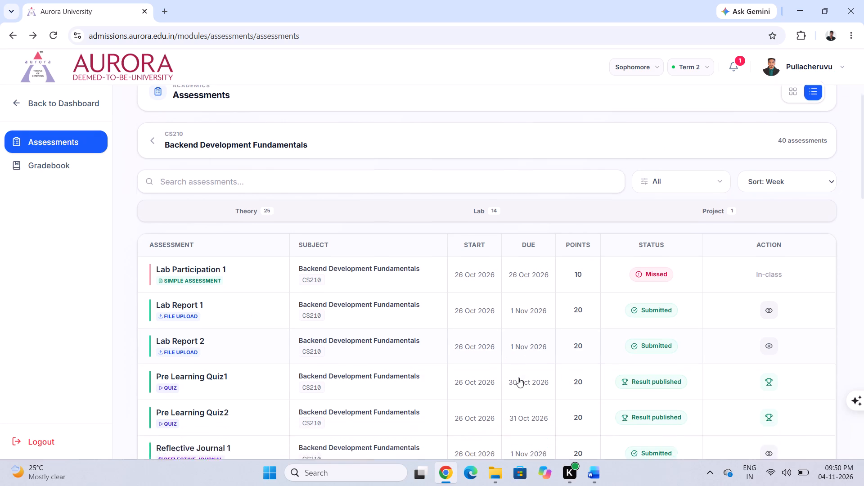
pyautogui.scroll(-3, 518, 378)
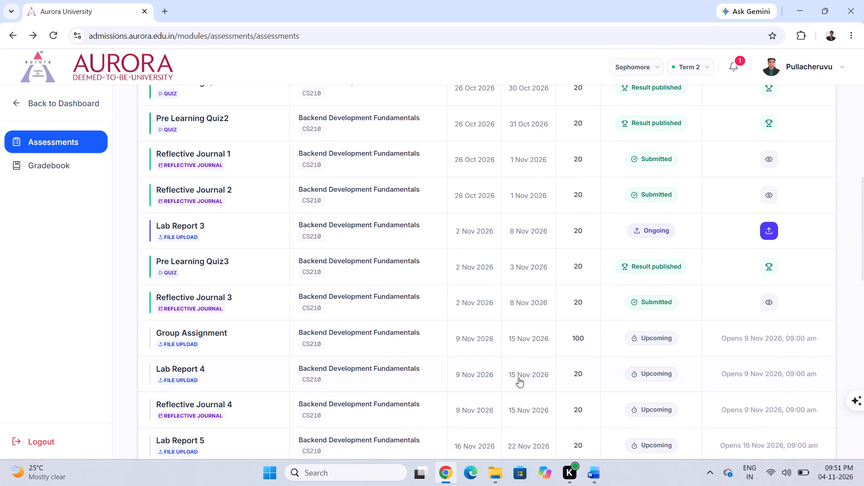
pyautogui.scroll(5, 518, 378)
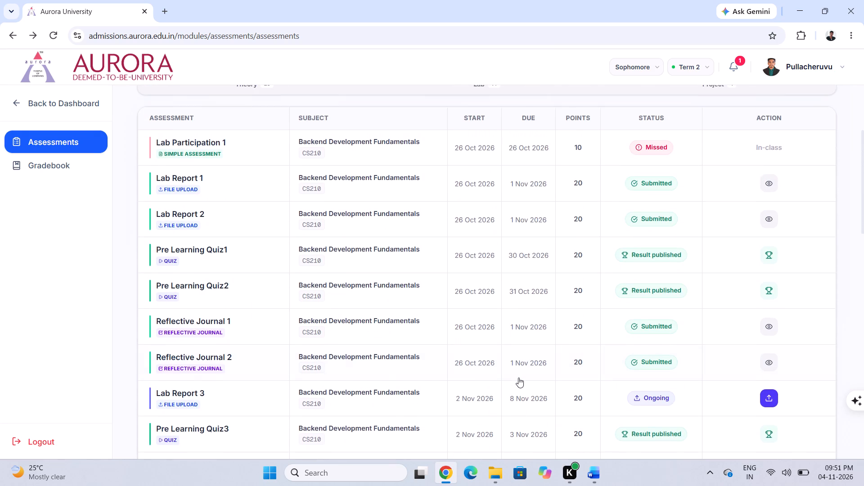
pyautogui.scroll(2, 518, 378)
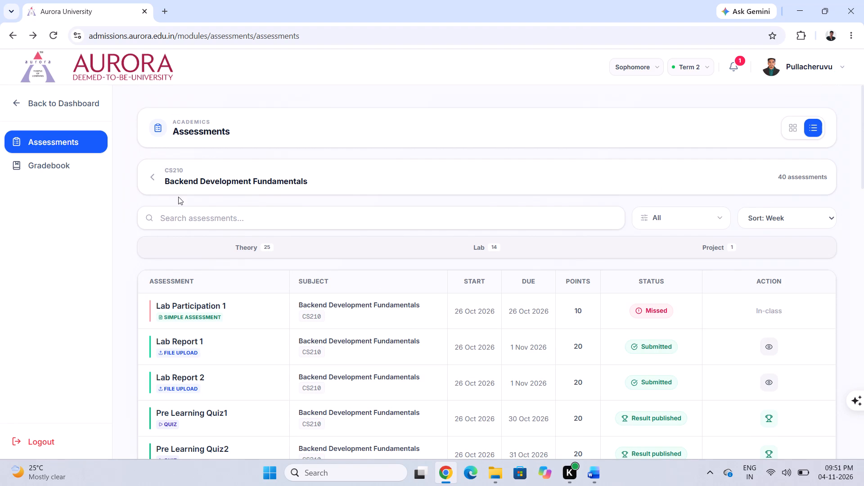
pyautogui.click(151, 176)
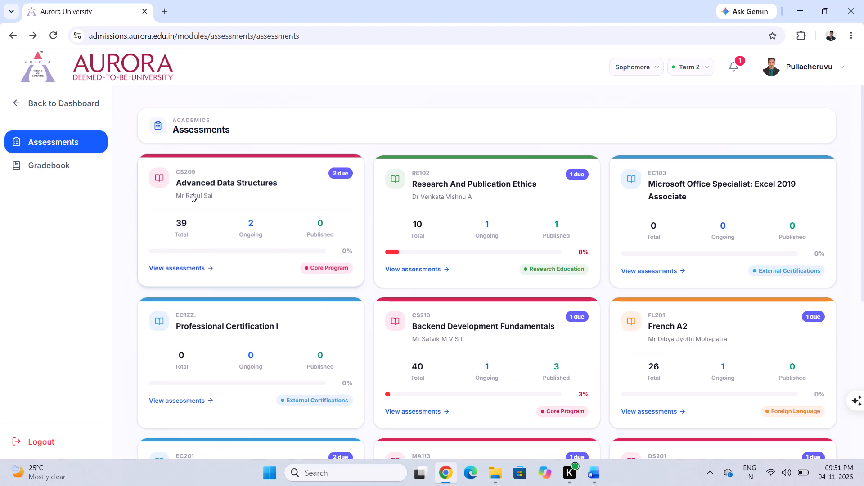
# Open the Linear Algebra Essentials assessments and examine the listed items for any that are still open.
pyautogui.scroll(-5, 544, 351)
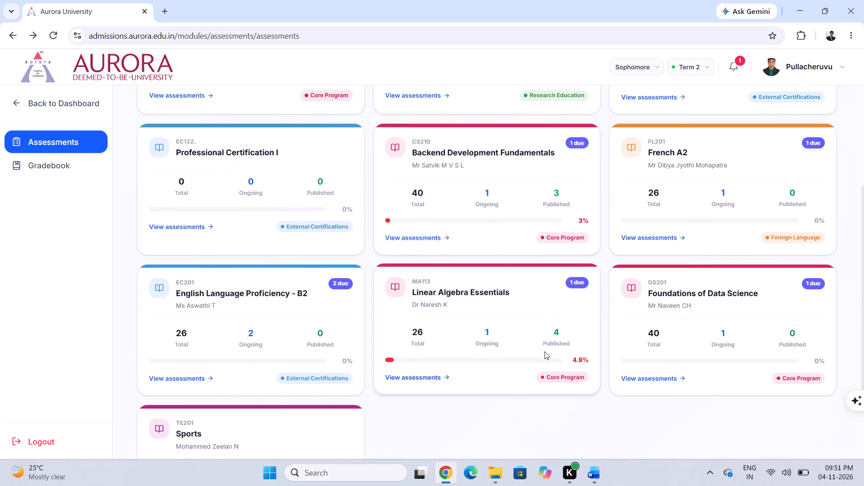
pyautogui.click(405, 374)
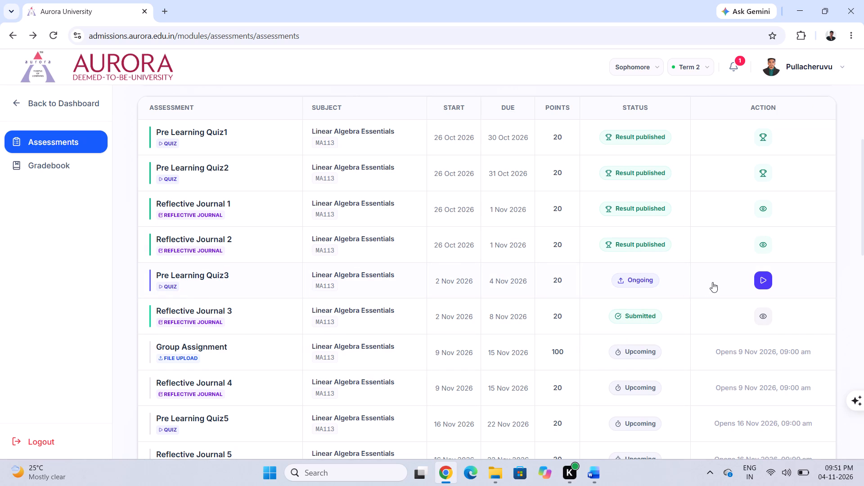
pyautogui.scroll(-1, 636, 286)
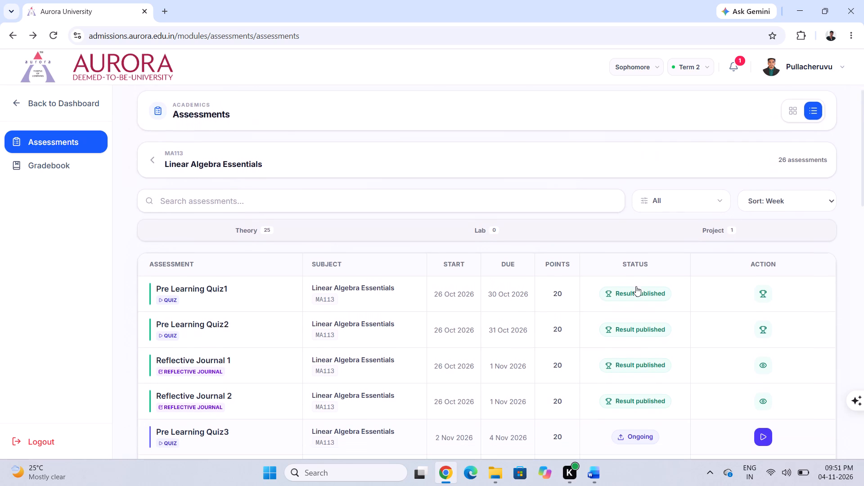
pyautogui.scroll(-1, 636, 286)
pyautogui.scroll(4, 636, 286)
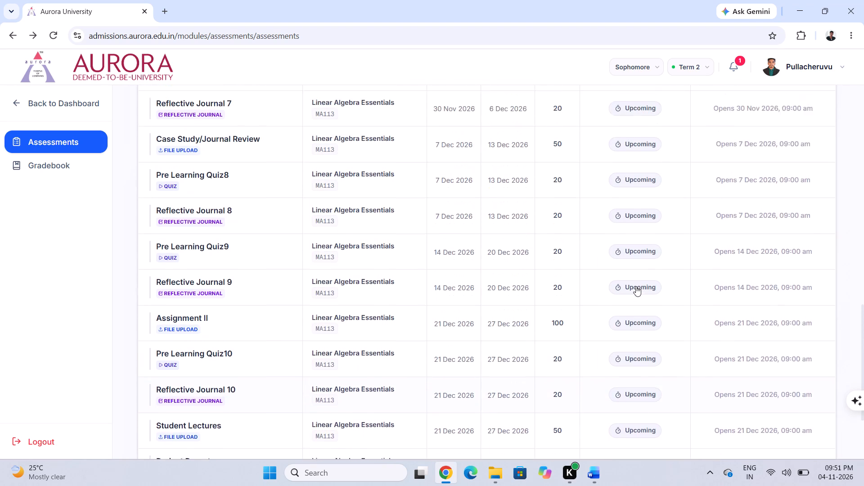
pyautogui.scroll(5, 636, 286)
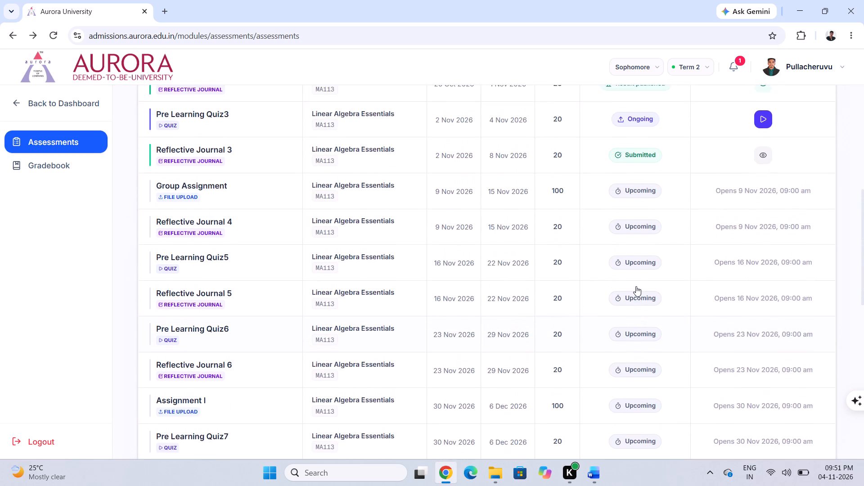
pyautogui.scroll(3, 636, 286)
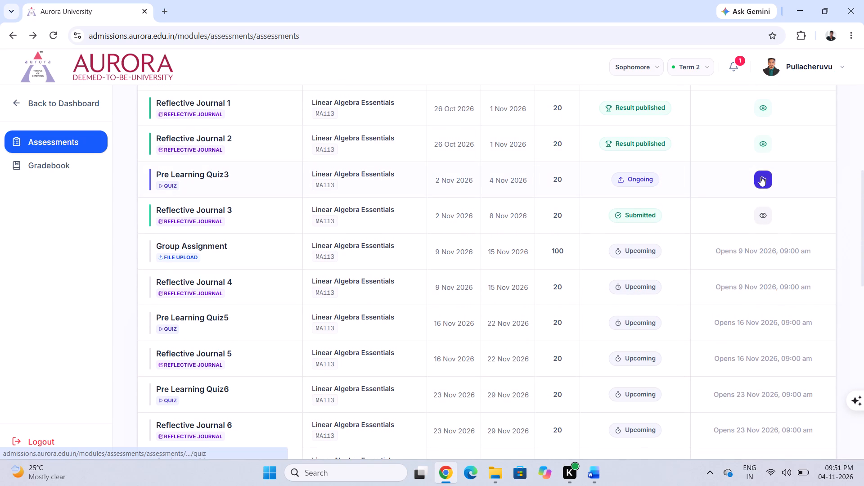
# Open Pre Learning Quiz3 in Linear Algebra Essentials and start the proctored attempt.
pyautogui.click(760, 176)
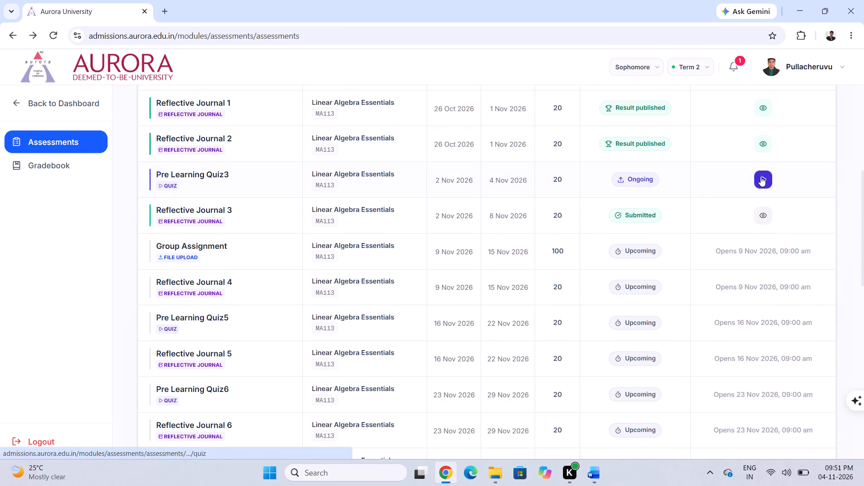
pyautogui.click(760, 176)
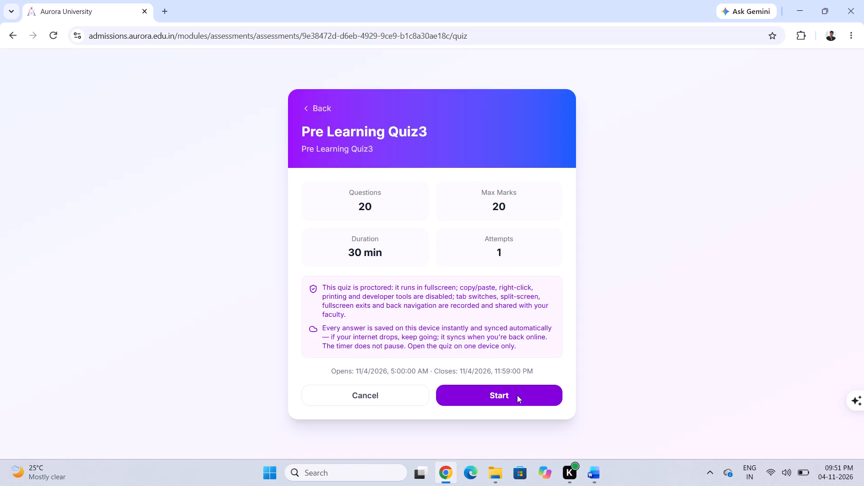
pyautogui.click(515, 399)
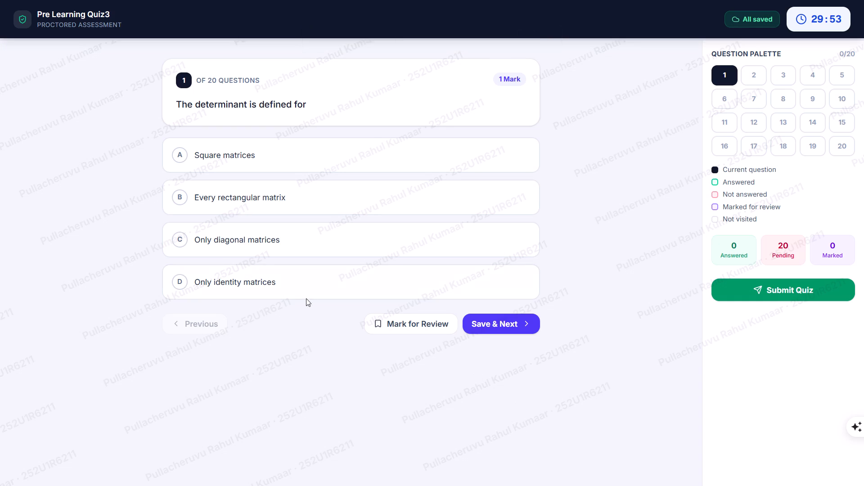
# Answer question 1, on what the determinant is defined for, with "Square matrices" and save it to reach question 2.
pyautogui.click(292, 211)
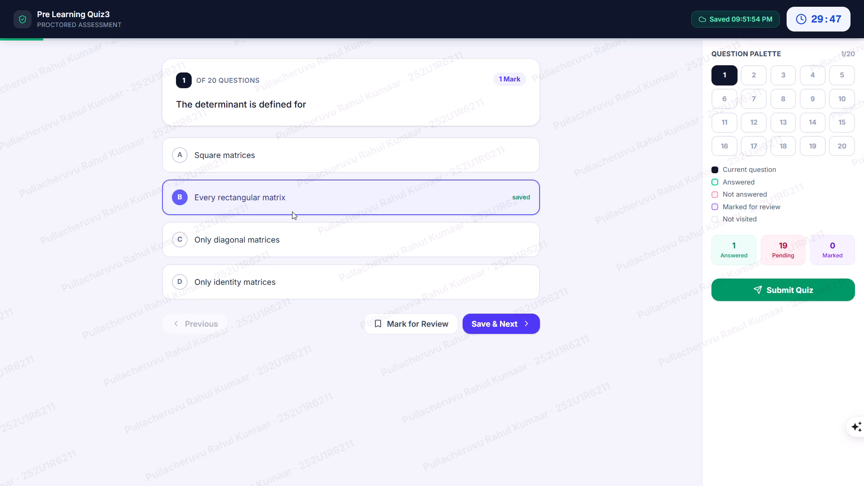
pyautogui.click(341, 150)
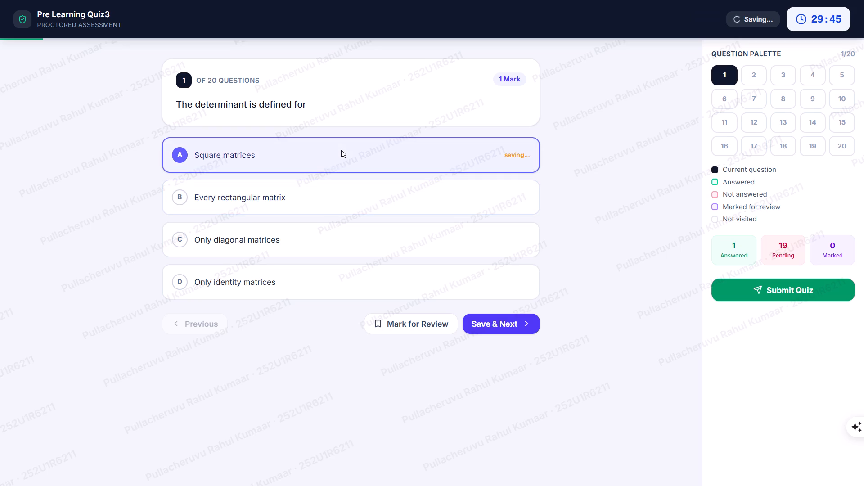
pyautogui.click(498, 323)
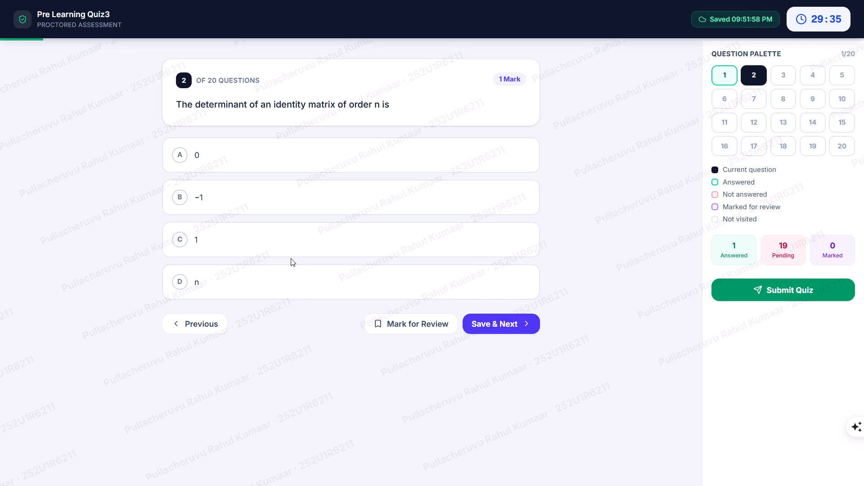
# Answer question 2, on the determinant of an identity matrix of order n, with "1" and save it.
pyautogui.click(207, 239)
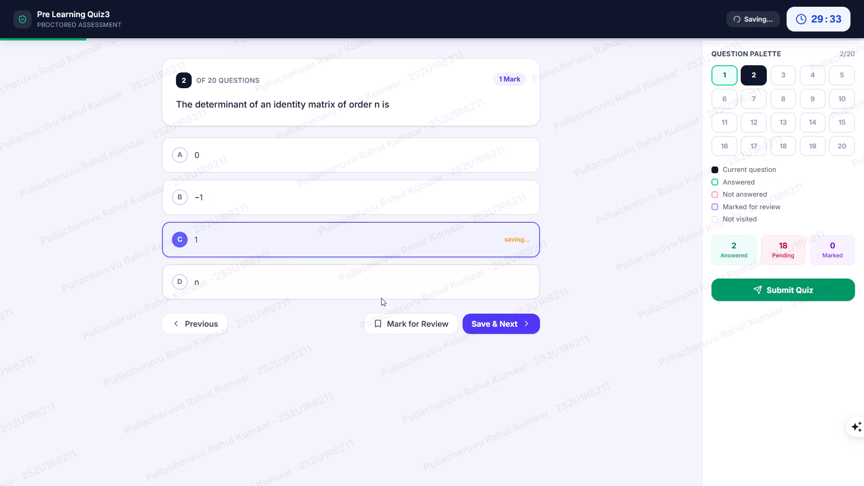
pyautogui.click(486, 327)
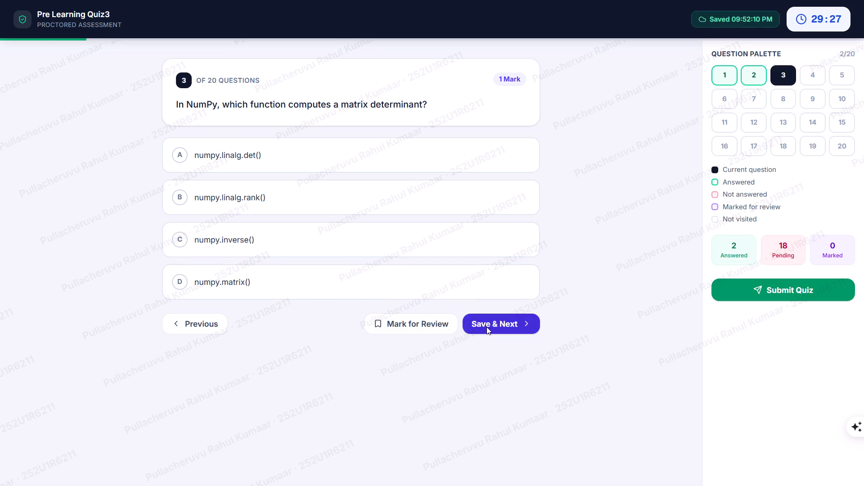
# Answer question 3, on the NumPy function for a matrix determinant, with "numpy.linalg.det()" and save it.
pyautogui.click(351, 187)
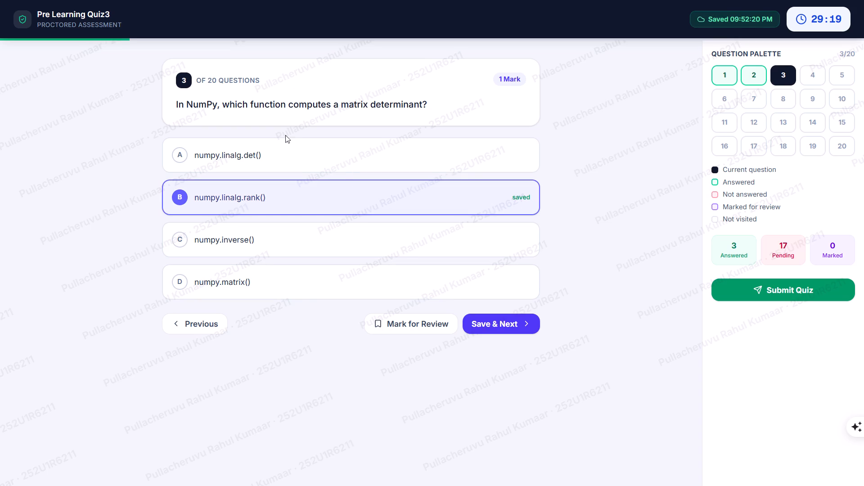
pyautogui.click(285, 154)
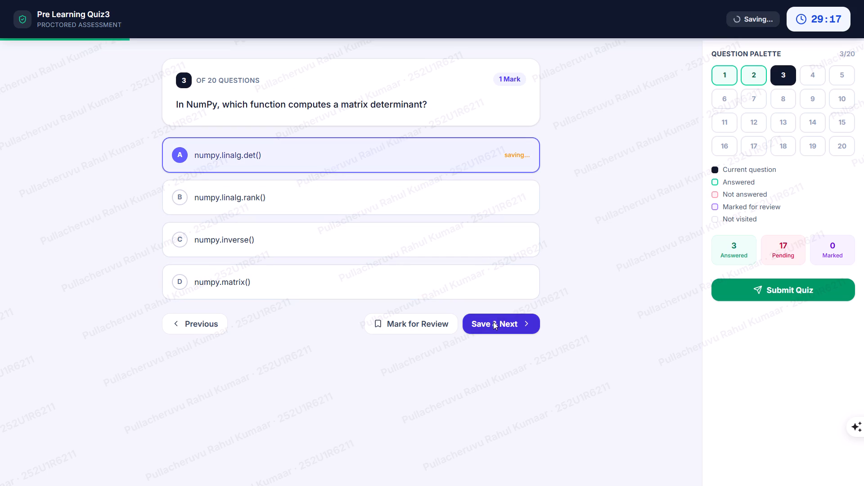
pyautogui.click(493, 322)
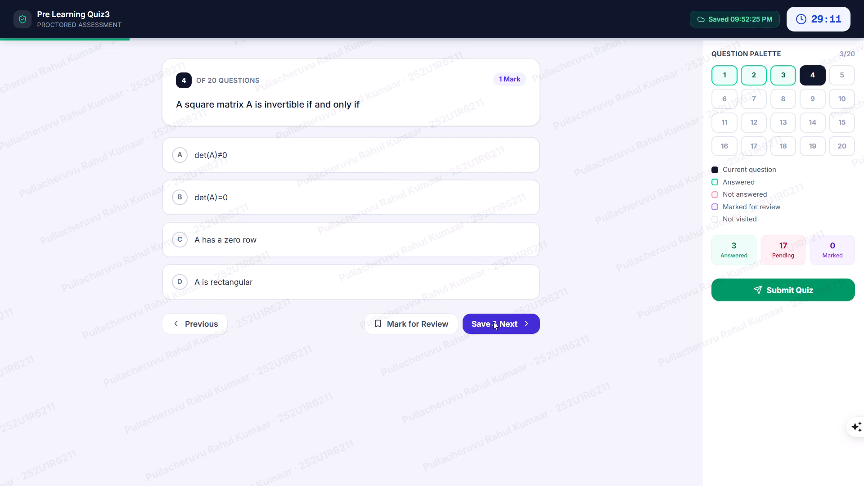
# Answer question 4, on when a square matrix A is invertible, with "det(A)≠0" and save it.
pyautogui.click(291, 251)
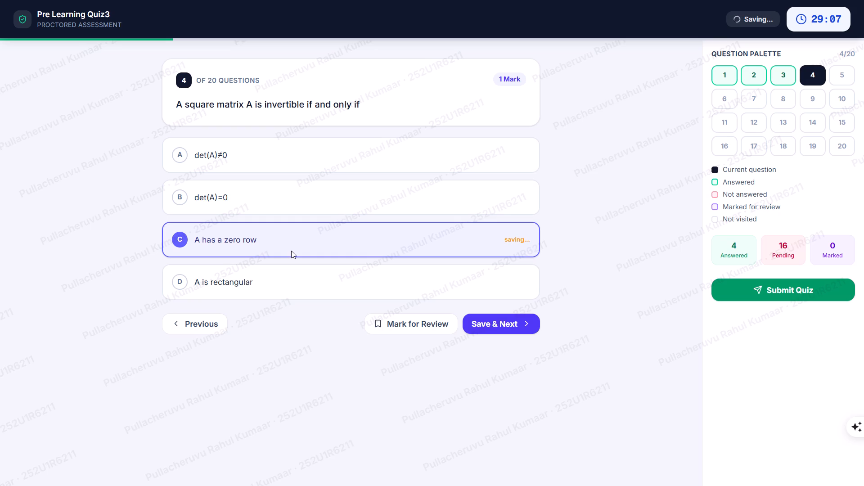
pyautogui.click(271, 164)
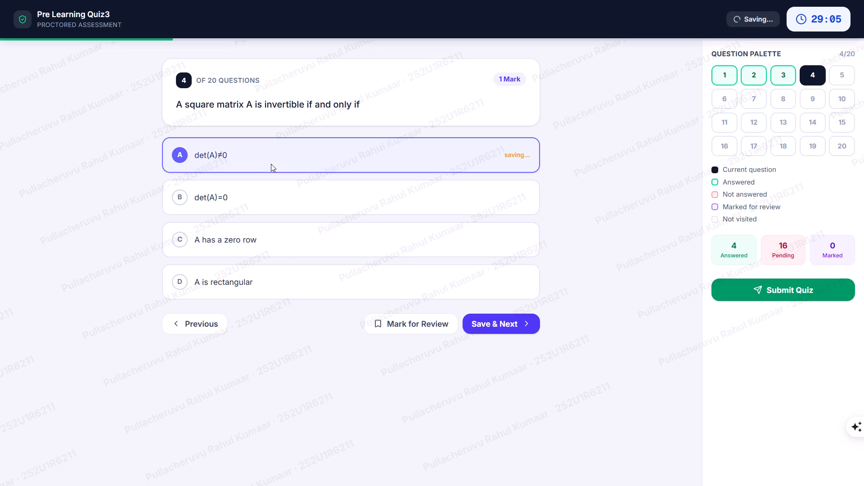
pyautogui.click(501, 325)
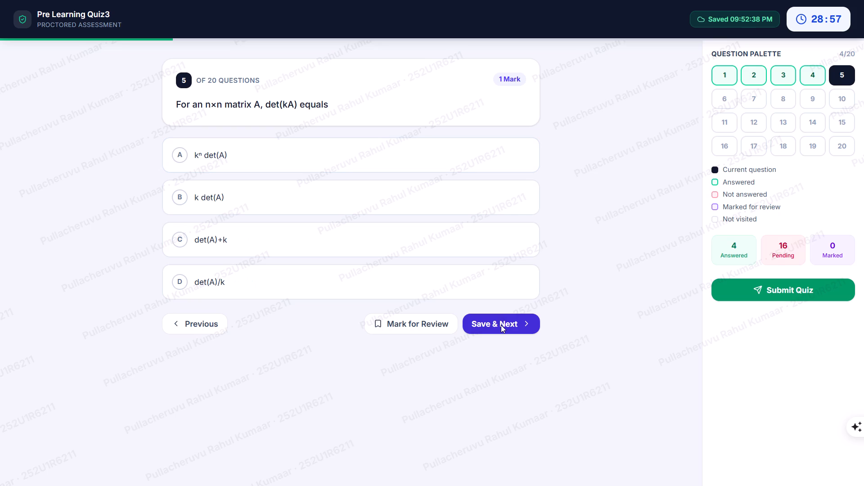
# Answer question 5, on what det(kA) equals for an n×n matrix, with "kⁿ det(A)" and save it.
pyautogui.click(322, 244)
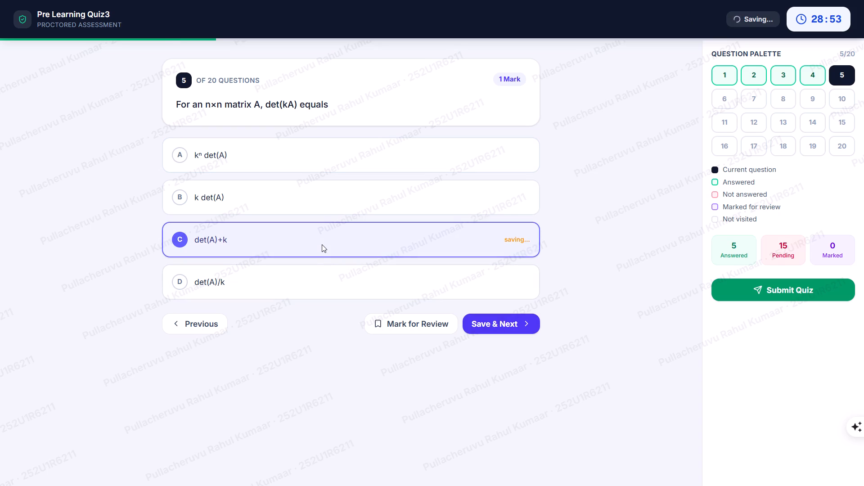
pyautogui.click(235, 149)
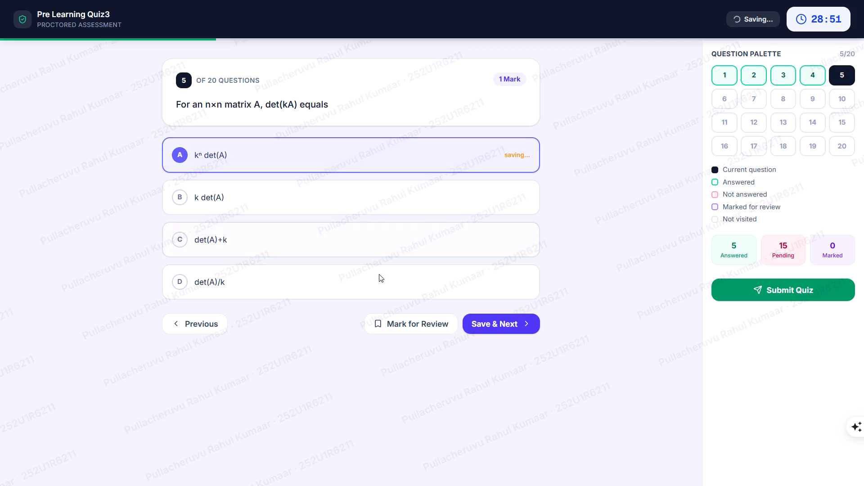
pyautogui.click(499, 319)
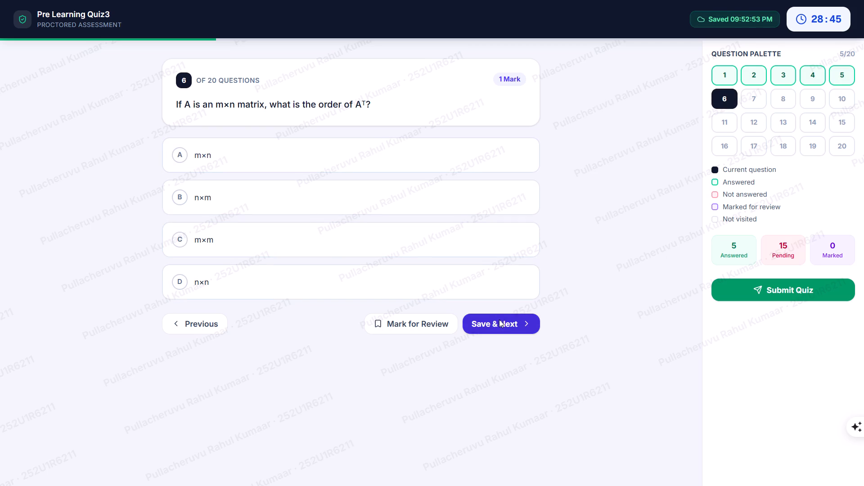
# Answer question 6, on the order of Aᵀ for an m×n matrix, with "n×n" and save it.
pyautogui.click(387, 156)
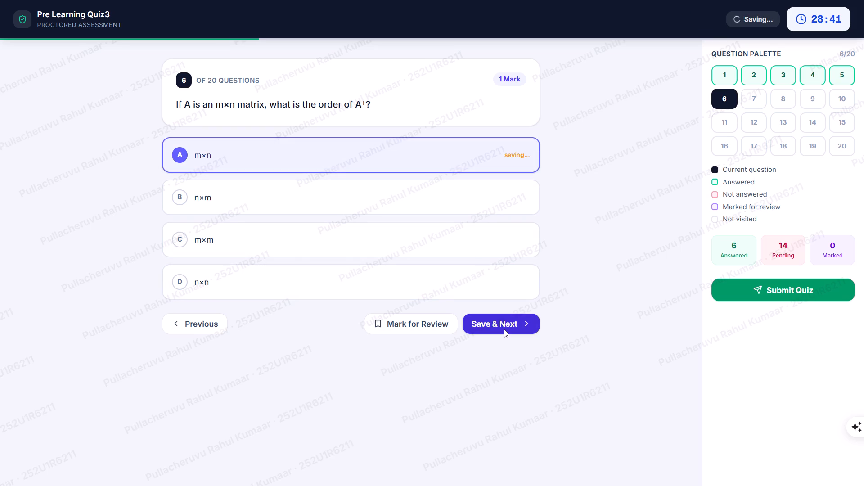
pyautogui.click(408, 283)
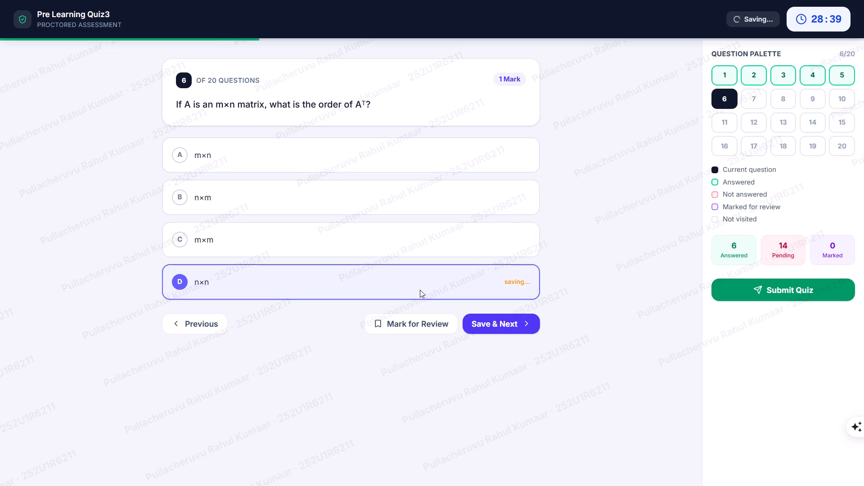
pyautogui.click(509, 329)
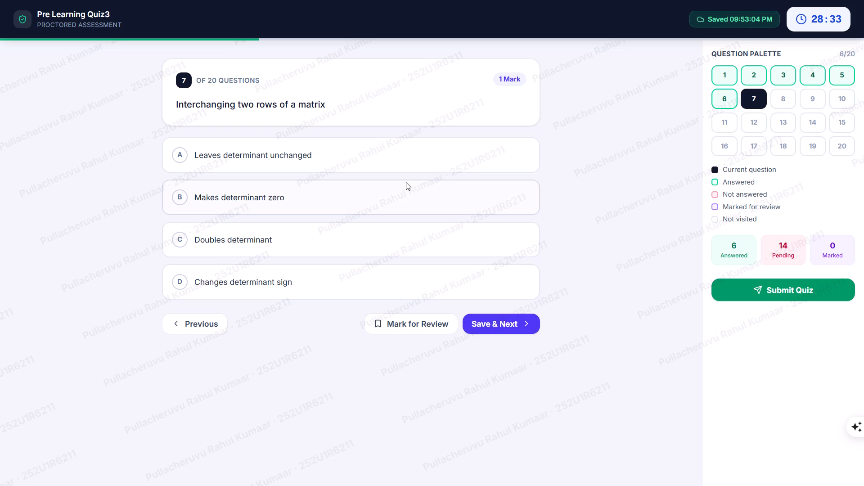
# Answer question 7, on interchanging two rows of a matrix, with "Changes determinant sign" and save it.
pyautogui.click(380, 156)
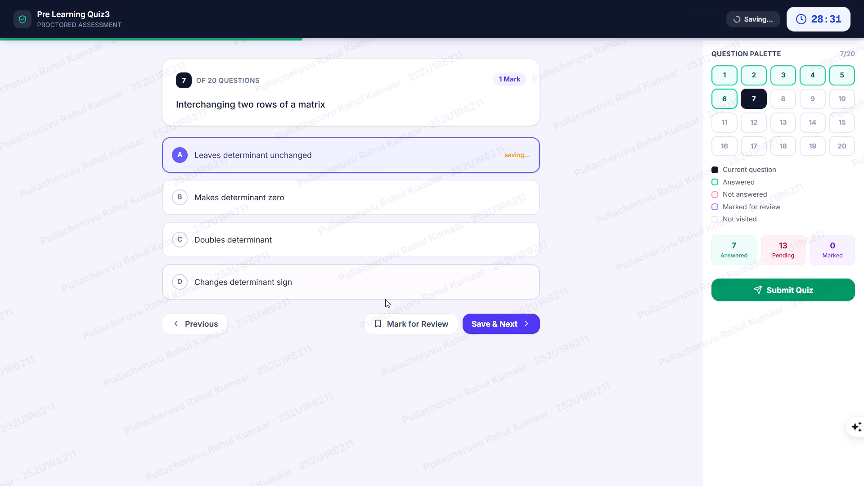
pyautogui.click(422, 296)
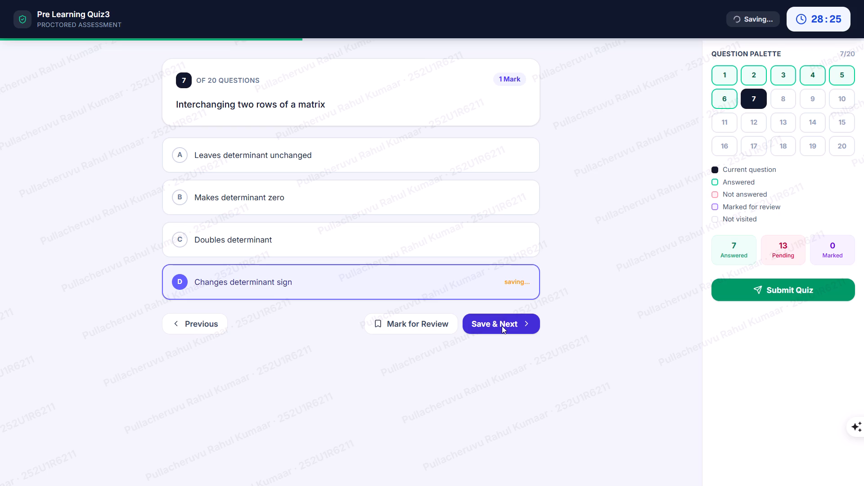
pyautogui.click(502, 326)
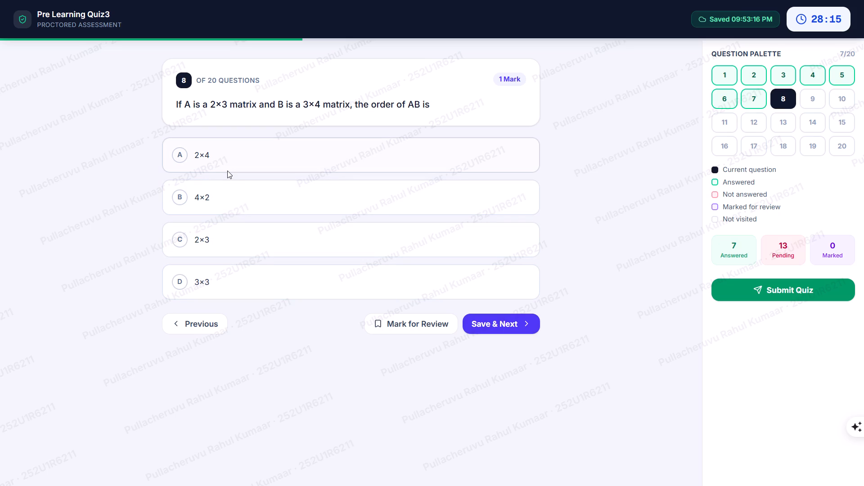
# Answer question 8, on the order of AB for 2×3 and 3×4 matrices, with "2×4" and save it.
pyautogui.click(240, 144)
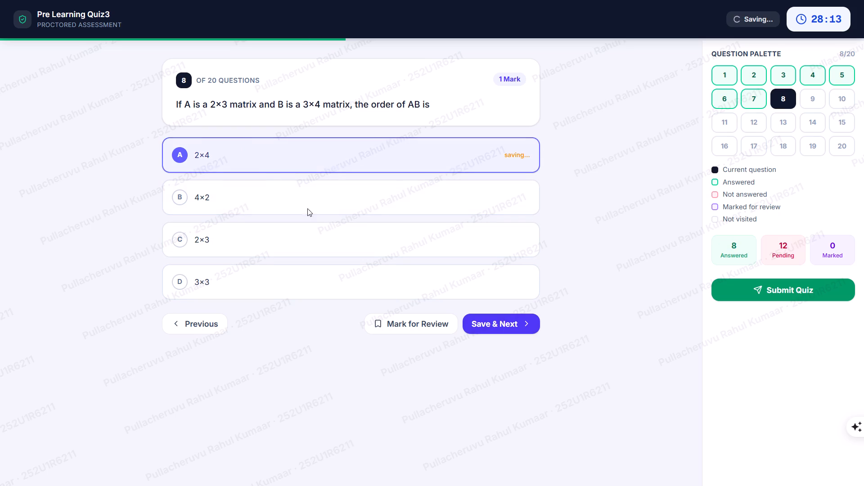
pyautogui.click(503, 317)
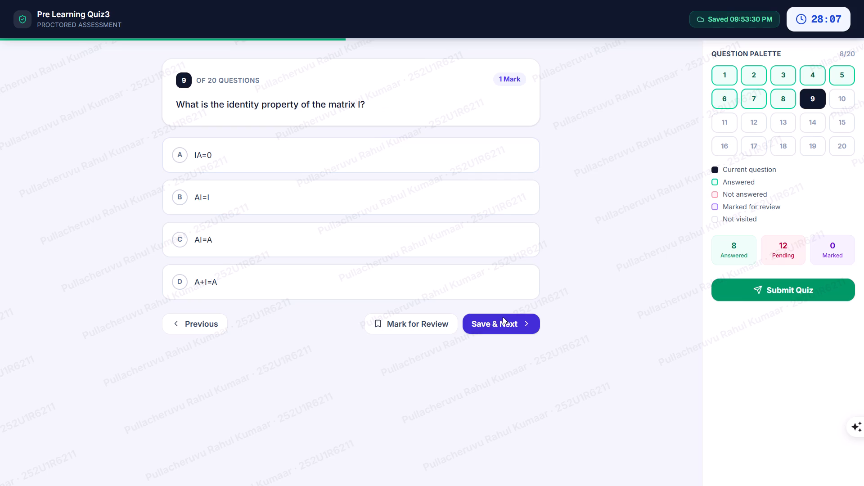
# Answer question 9, on the identity property of the matrix I, with "AI=A" and save it.
pyautogui.click(262, 238)
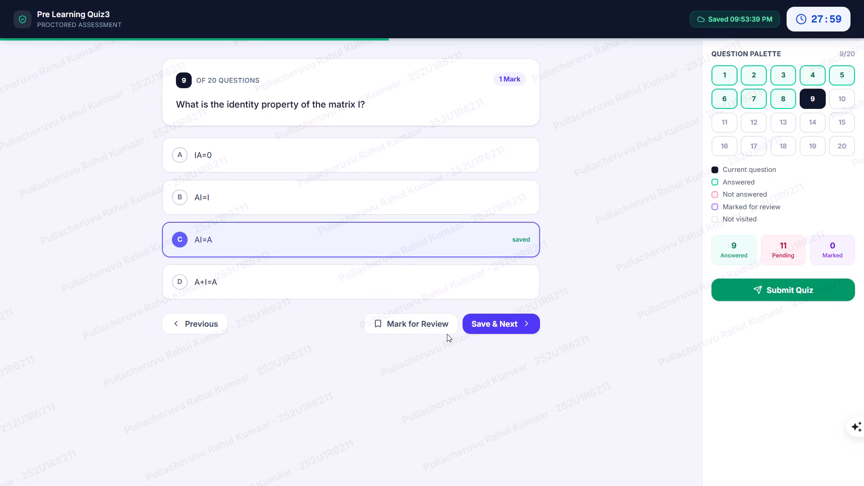
pyautogui.click(499, 322)
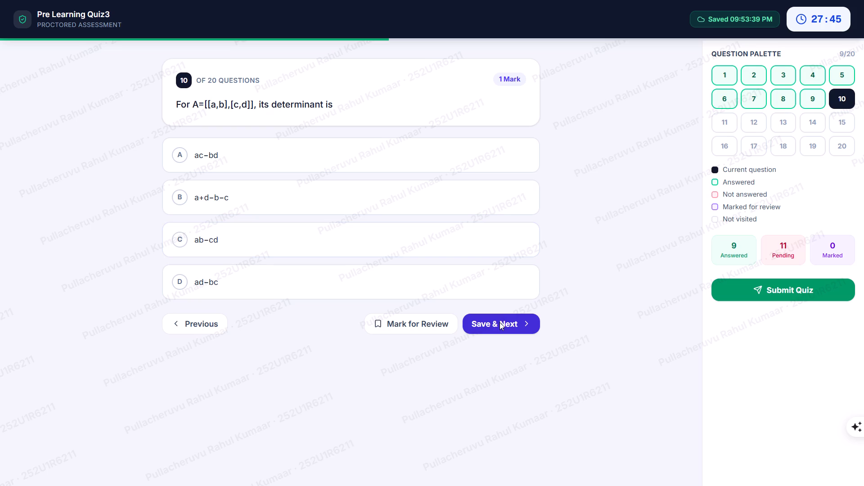
# Answer question 10, on the determinant of A=[[a,b],[c,d]], with "ad−bc" and save it.
pyautogui.click(203, 234)
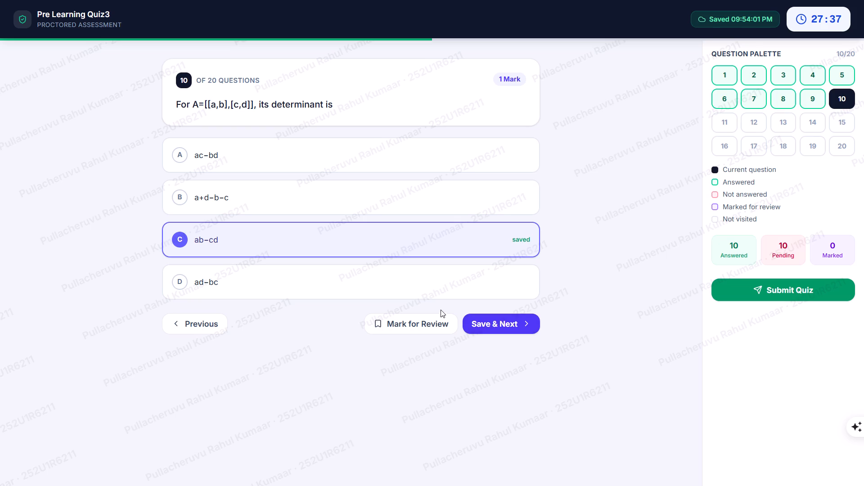
pyautogui.click(261, 278)
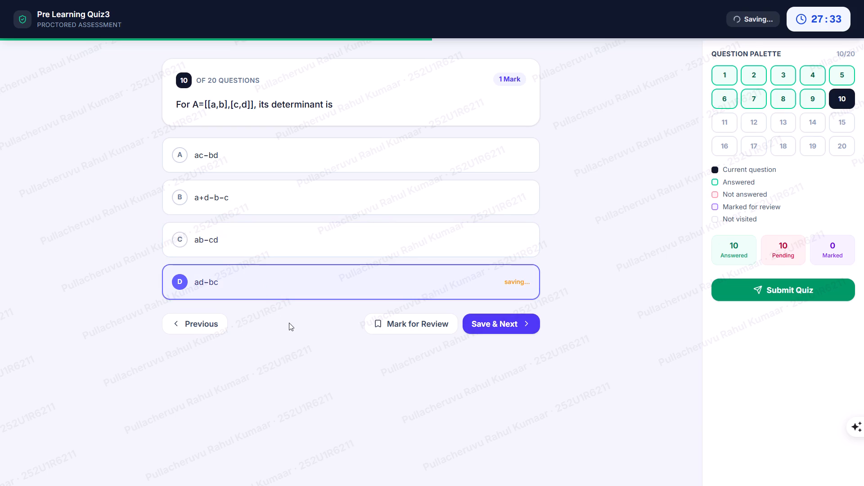
pyautogui.click(501, 325)
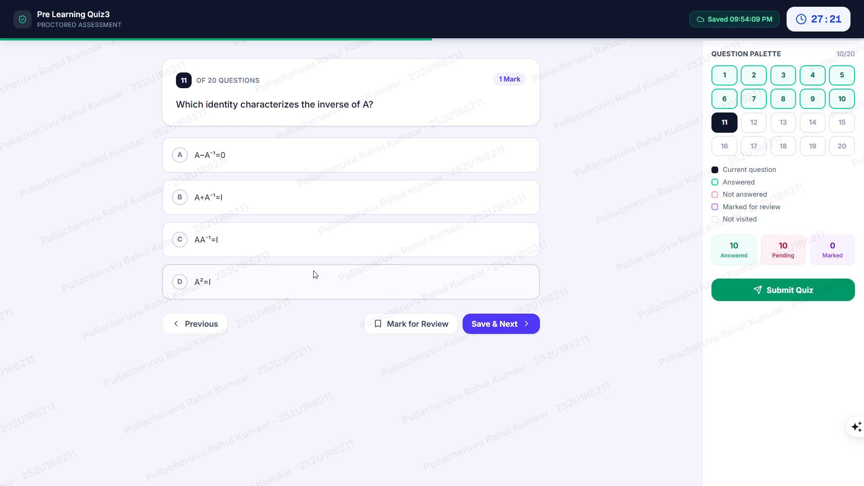
# Answer question 11, on the identity that characterizes the inverse of A, with "AA⁻¹=I" and save it.
pyautogui.click(297, 284)
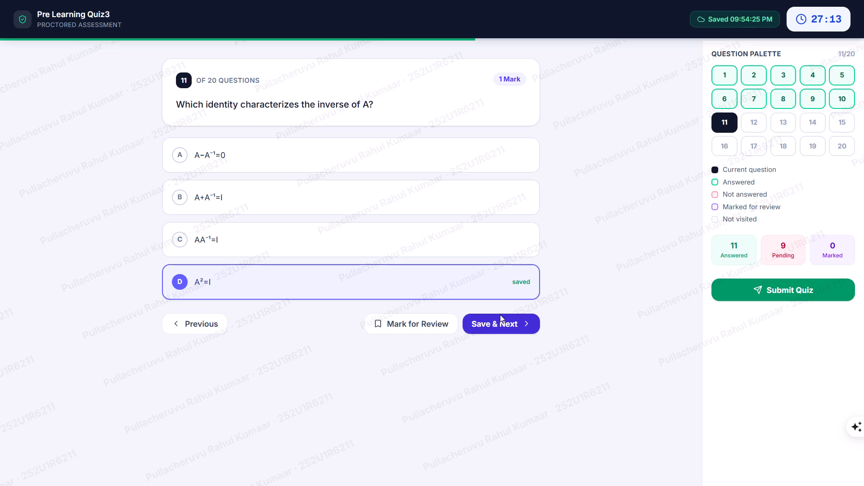
pyautogui.click(459, 222)
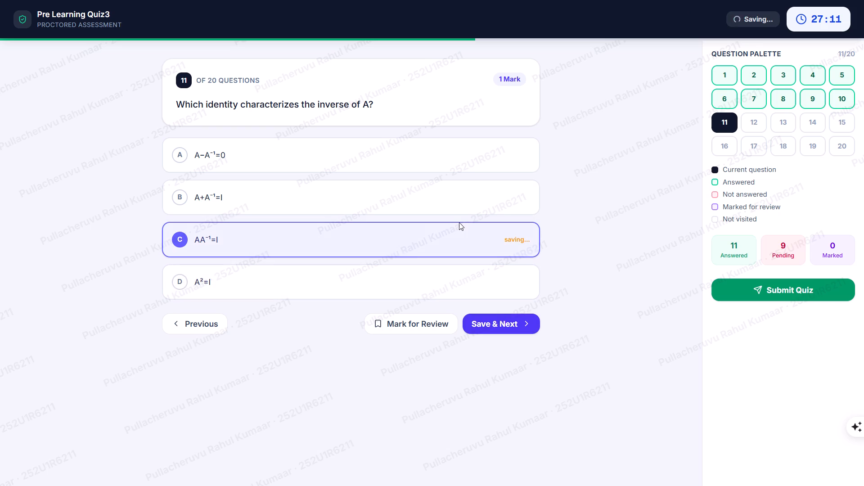
pyautogui.click(527, 326)
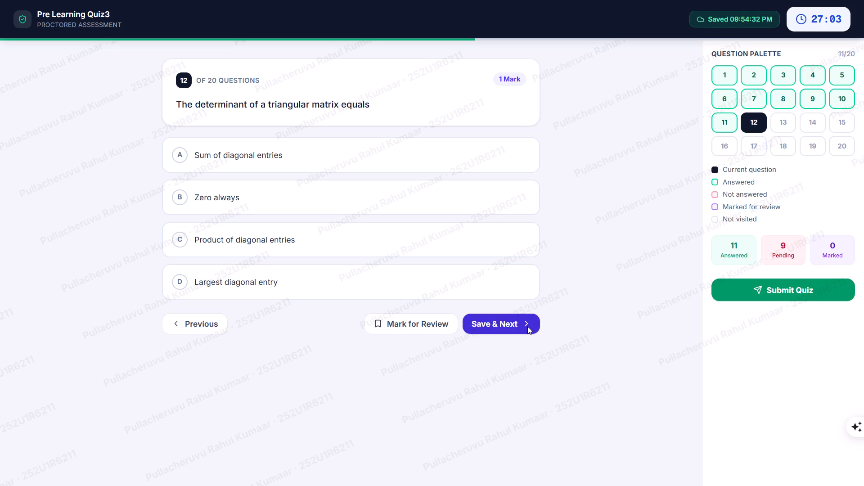
# Answer question 12, on the determinant of a triangular matrix, with "Product of diagonal entries" and save it.
pyautogui.click(412, 235)
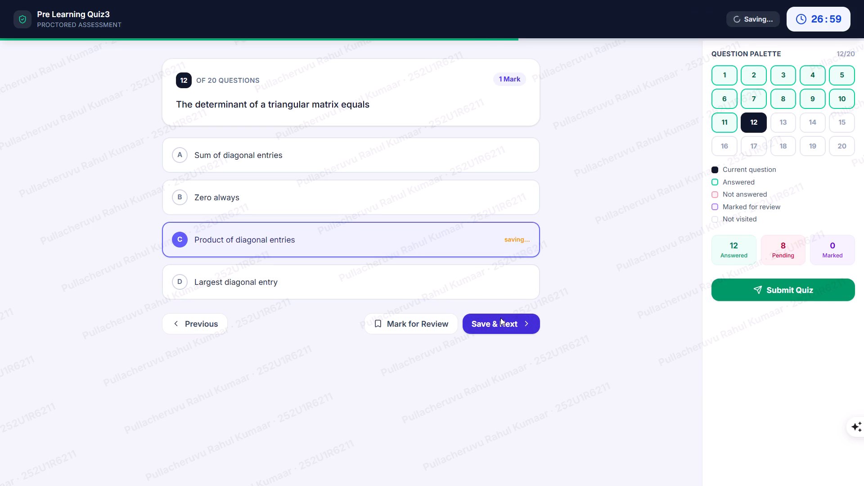
pyautogui.click(500, 318)
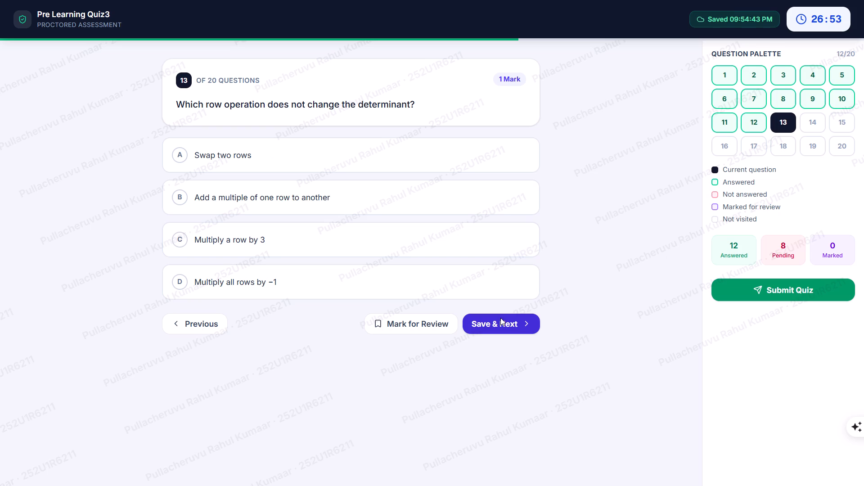
# Answer question 13, on the row operation that keeps the determinant, with "Add a multiple of one row to another" and save it.
pyautogui.click(336, 198)
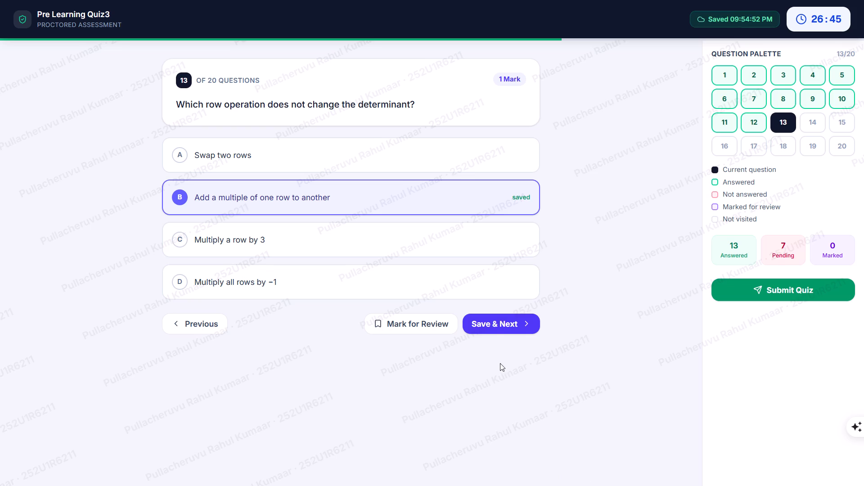
pyautogui.click(494, 334)
pyautogui.click(494, 334)
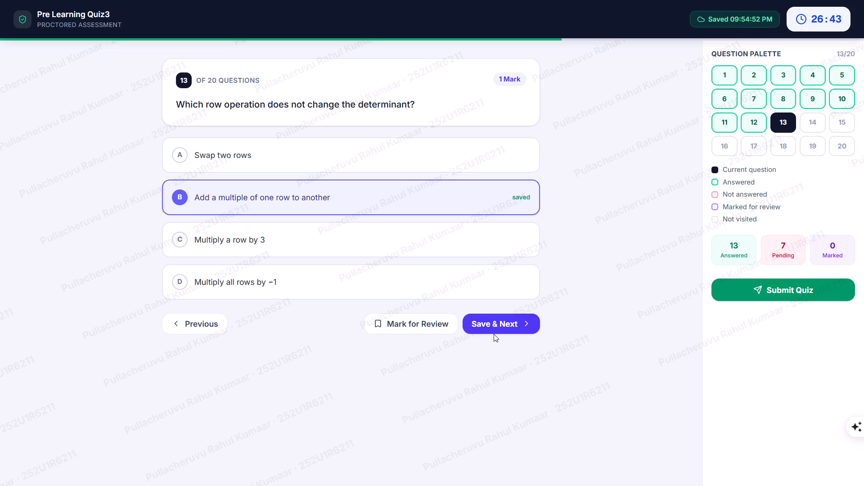
pyautogui.click(495, 328)
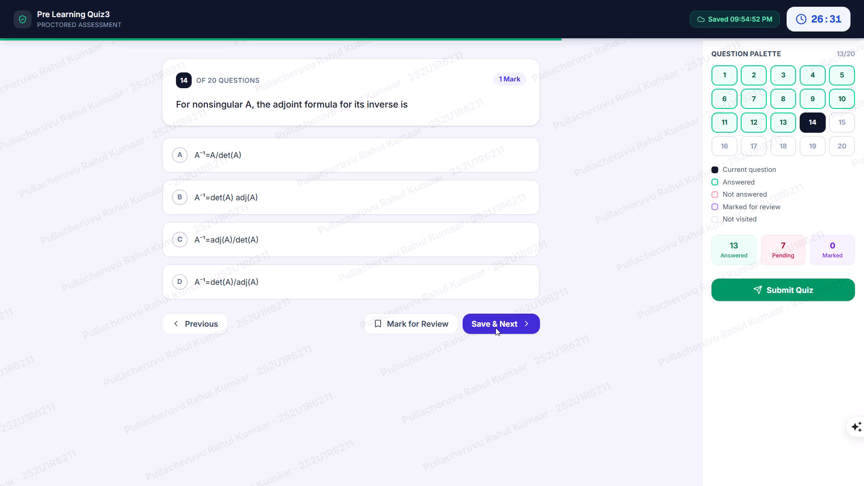
# Answer question 14, on the adjoint formula for the inverse of nonsingular A, with "A⁻¹=det(A)/adj(A)" and save it.
pyautogui.click(444, 284)
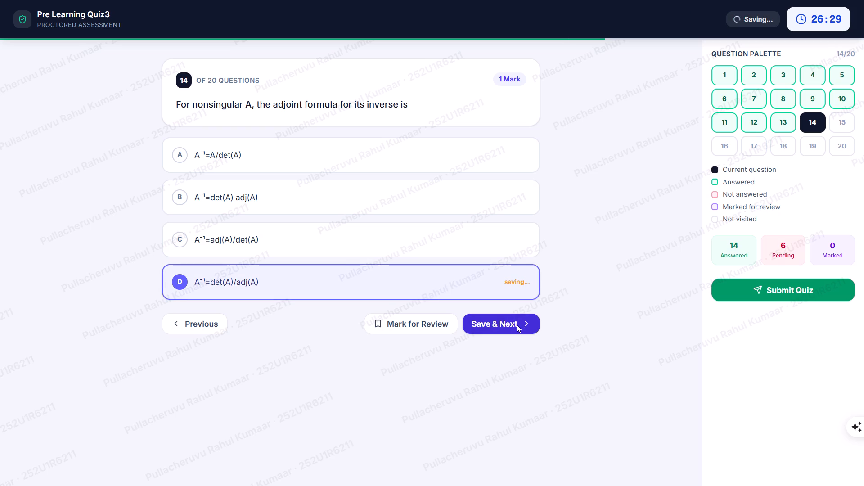
pyautogui.click(517, 324)
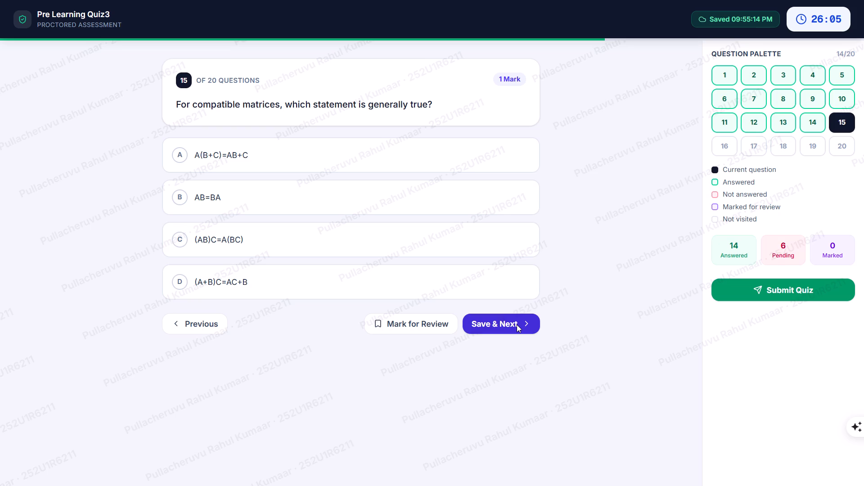
# Answer question 15, on the generally true statement for compatible matrices, with "(AB)C=A(BC)" and save it.
pyautogui.click(415, 258)
pyautogui.click(404, 242)
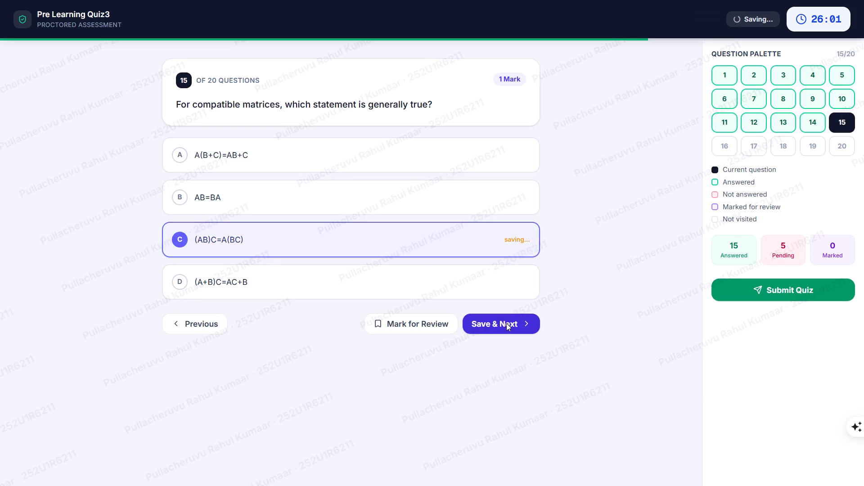
pyautogui.click(507, 323)
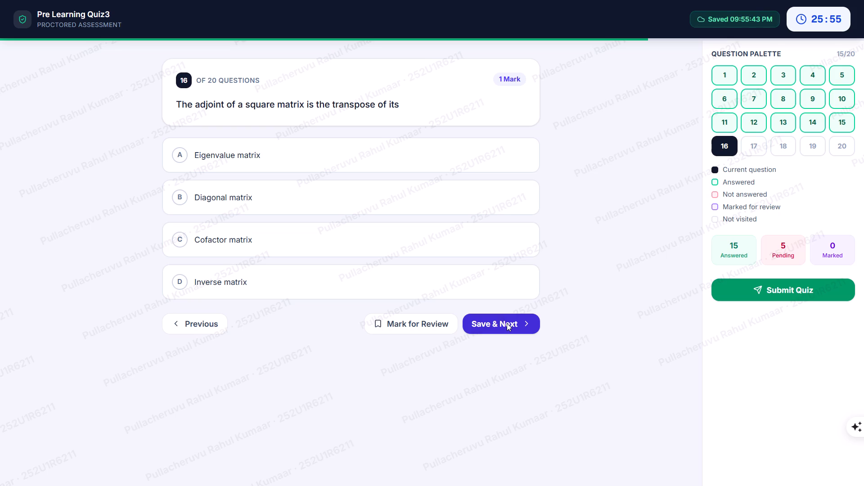
# Answer question 16, on what the adjoint of a square matrix is the transpose of, with "Cofactor matrix" and save it.
pyautogui.click(312, 160)
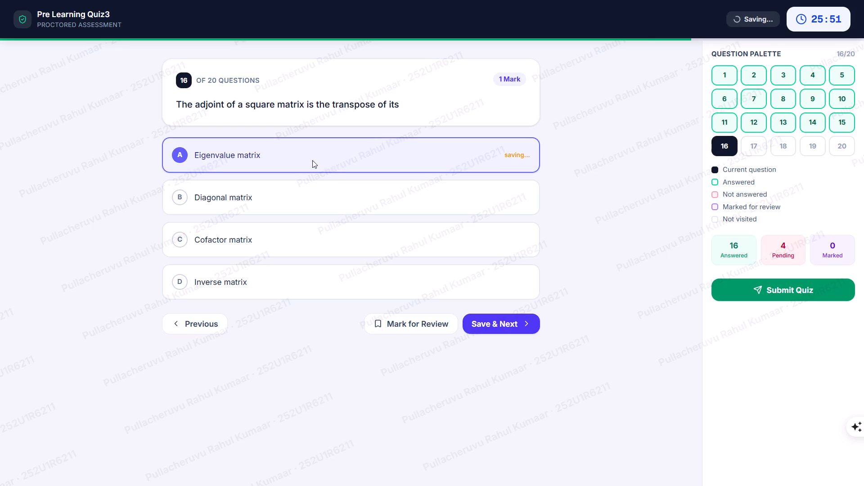
pyautogui.click(315, 243)
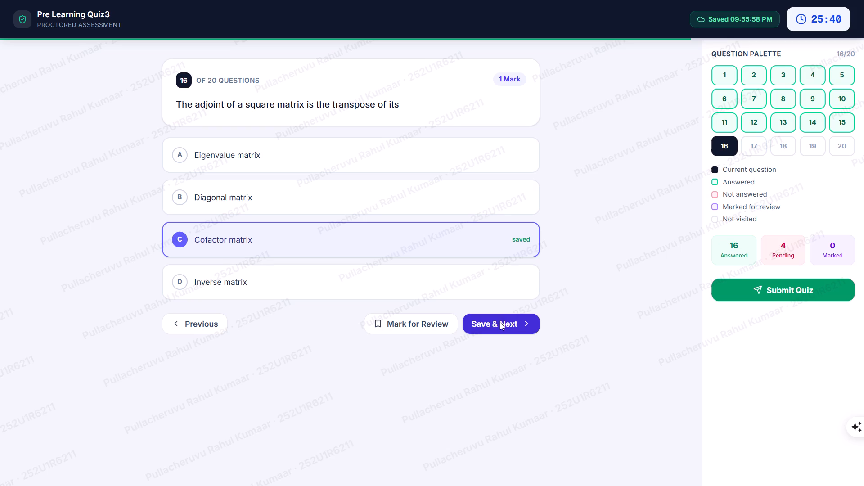
pyautogui.click(500, 322)
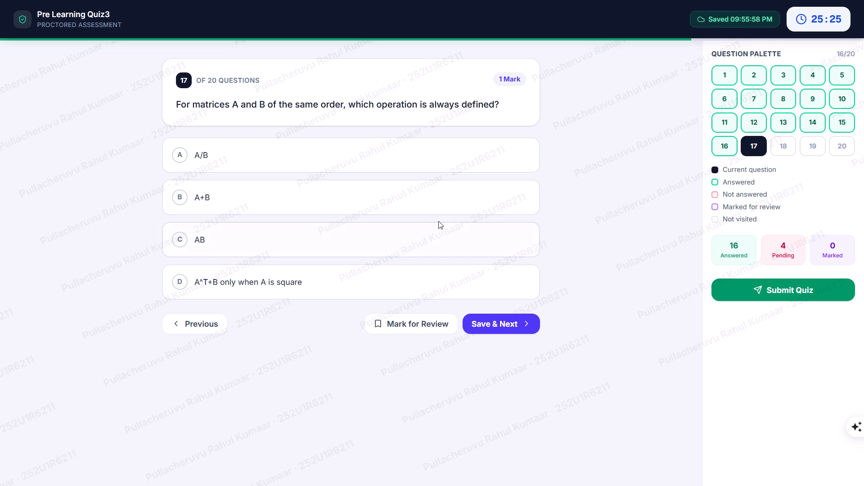
# Answer question 17, on the operation always defined for matrices of the same order, with "A+B" and save it.
pyautogui.click(340, 186)
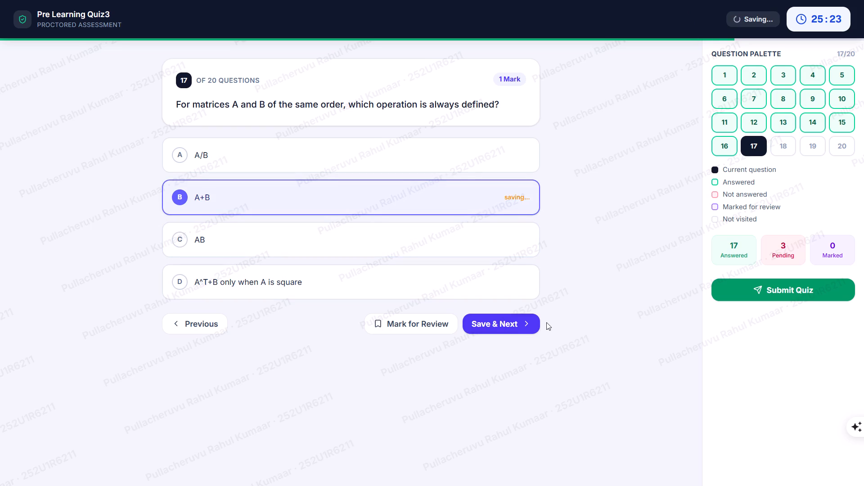
pyautogui.click(514, 324)
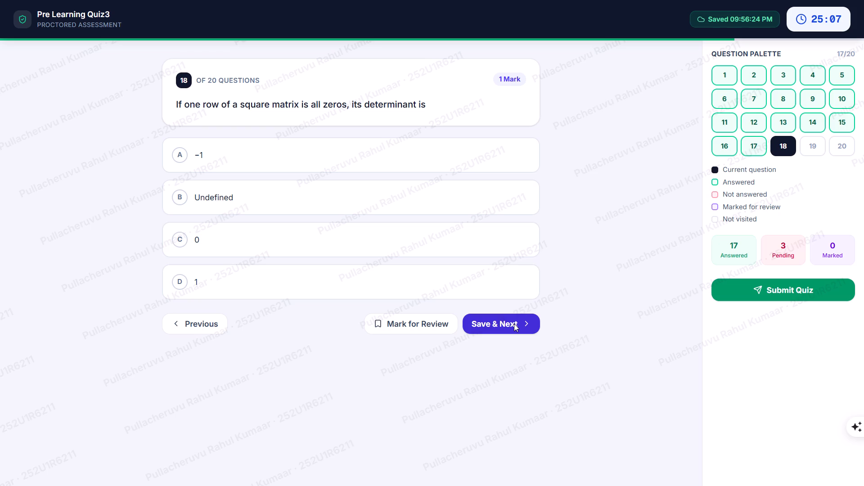
# Answer question 18, on the determinant of a square matrix with an all-zero row, with "0" and save it.
pyautogui.click(459, 243)
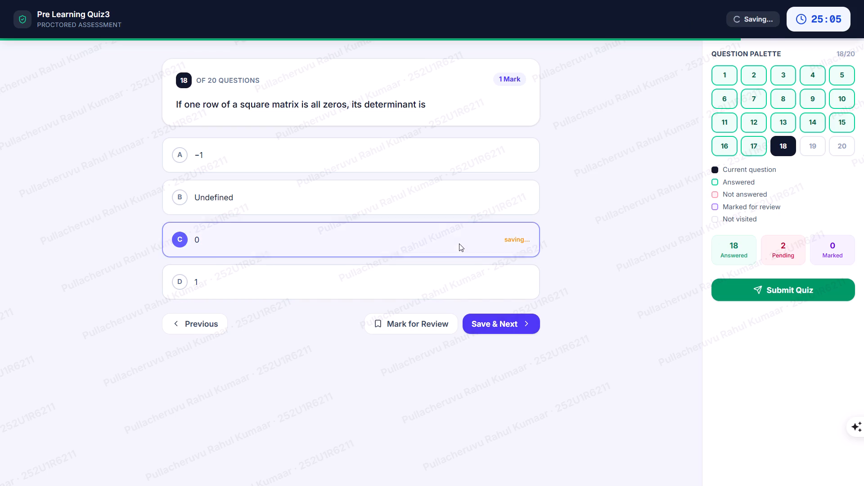
pyautogui.click(499, 328)
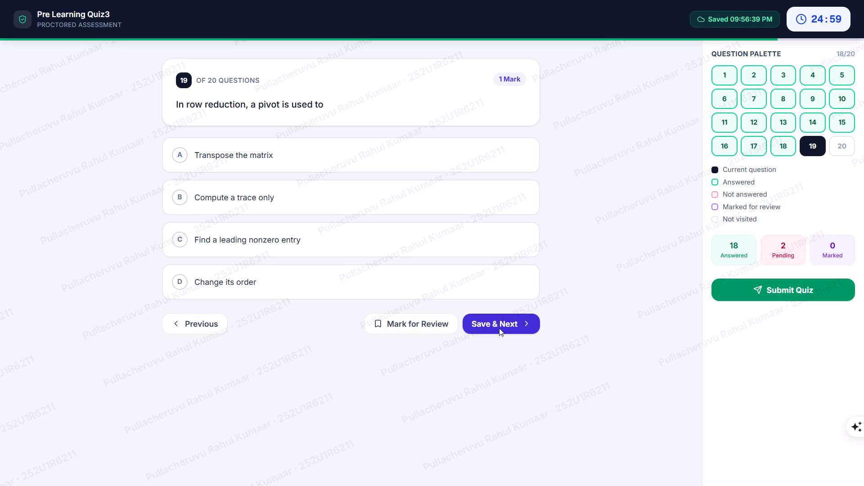
# Answer question 19, on what a pivot is used for in row reduction, with "Find a leading nonzero entry" and save it.
pyautogui.click(396, 260)
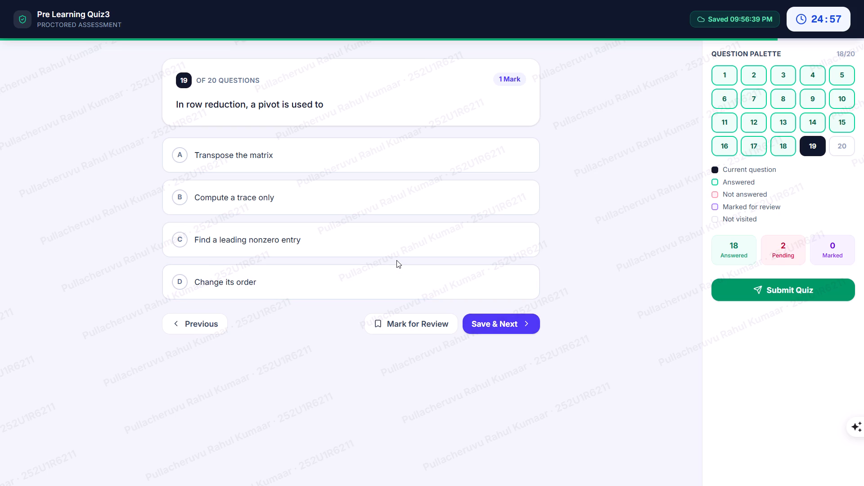
pyautogui.click(394, 252)
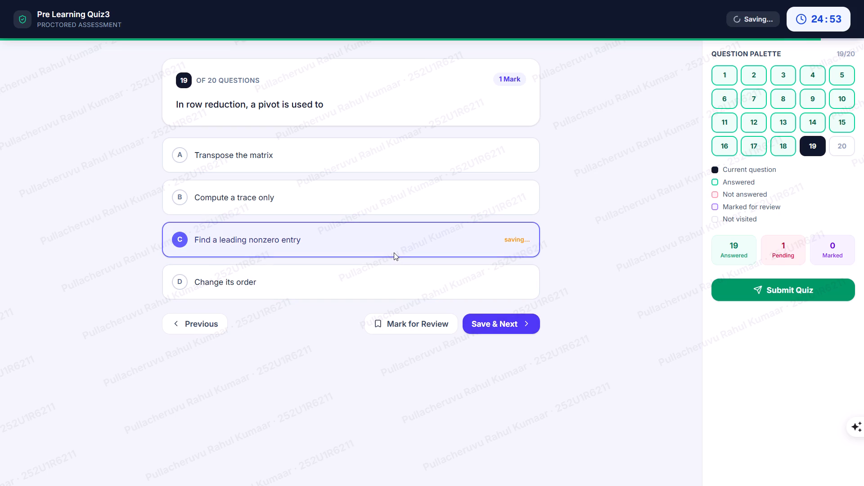
pyautogui.click(519, 327)
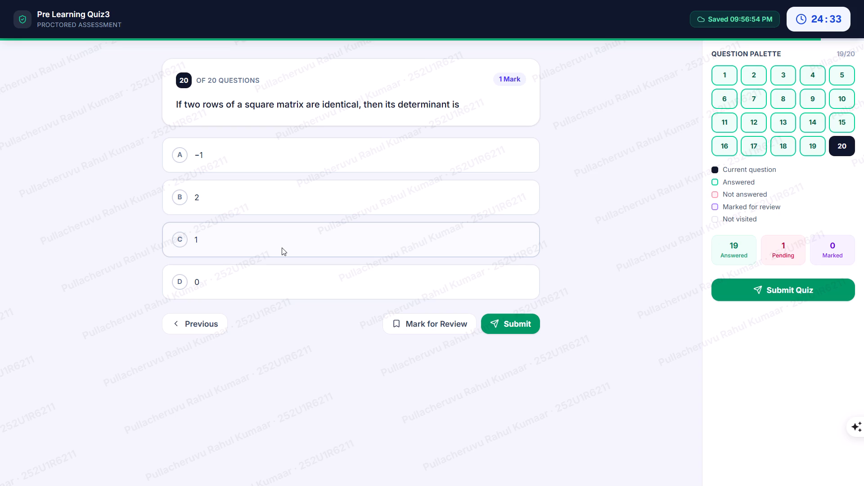
# Answer question 20, on the determinant of a square matrix with two identical rows, with "0" and submit the quiz for good.
pyautogui.click(277, 291)
pyautogui.click(502, 331)
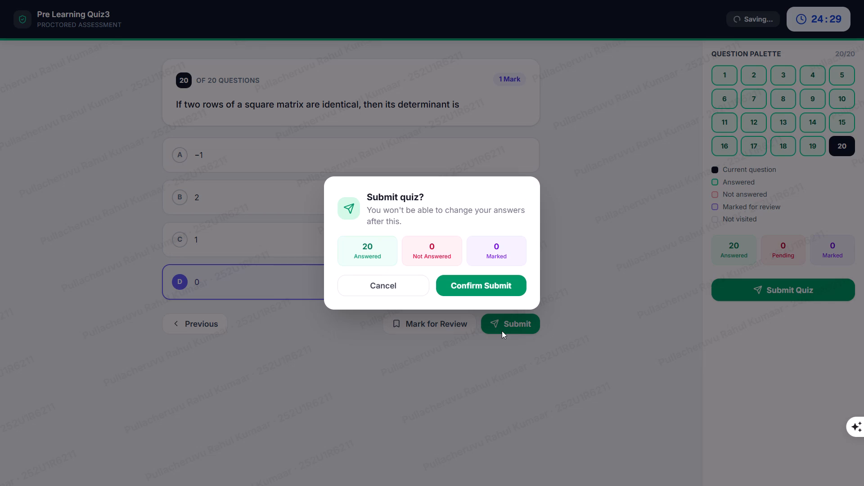
pyautogui.click(485, 287)
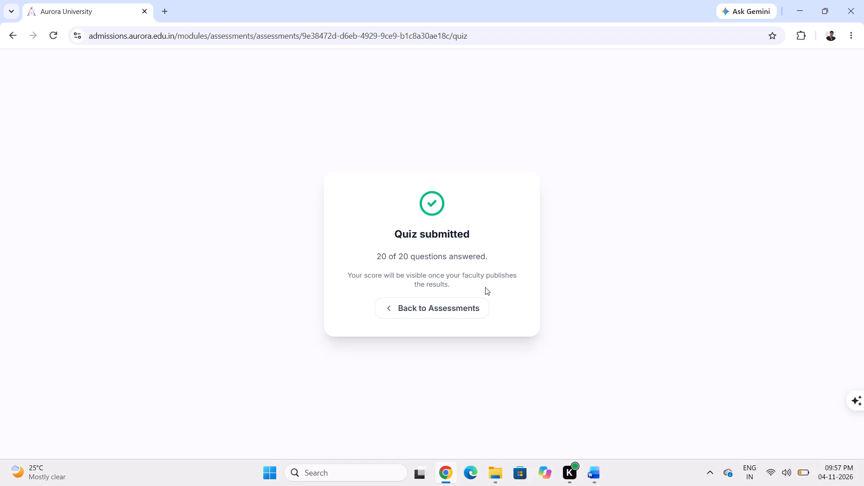
# Return to the Linear Algebra Essentials assessment list and check the status of Pre Learning Quiz3.
pyautogui.click(450, 306)
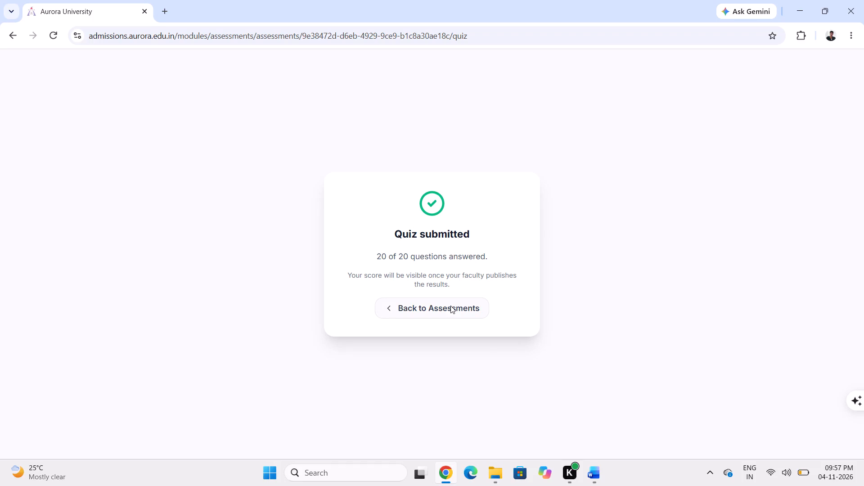
pyautogui.click(450, 306)
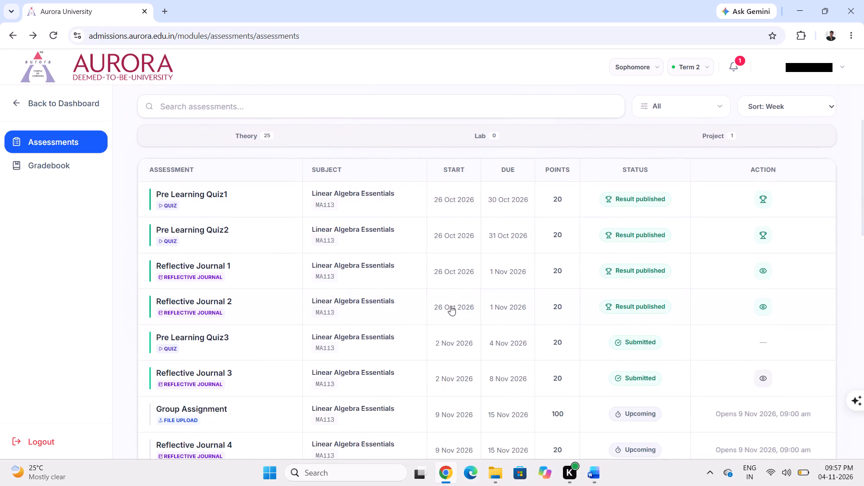
pyautogui.scroll(1, 482, 337)
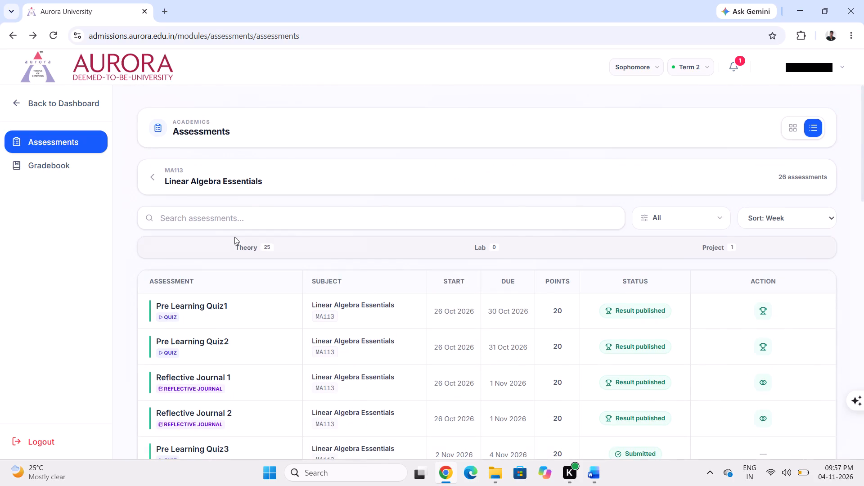
# Go back to the subject overview, open the Foundations of Data Science assessments and review their statuses.
pyautogui.click(153, 179)
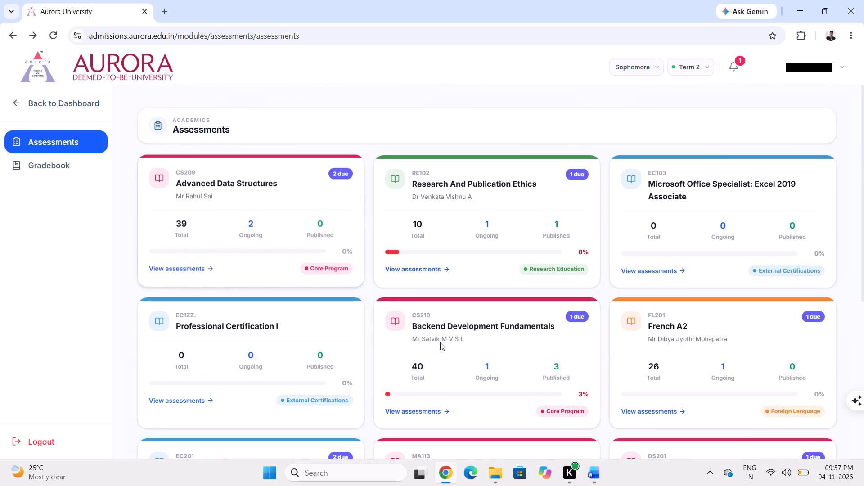
pyautogui.scroll(-7, 442, 350)
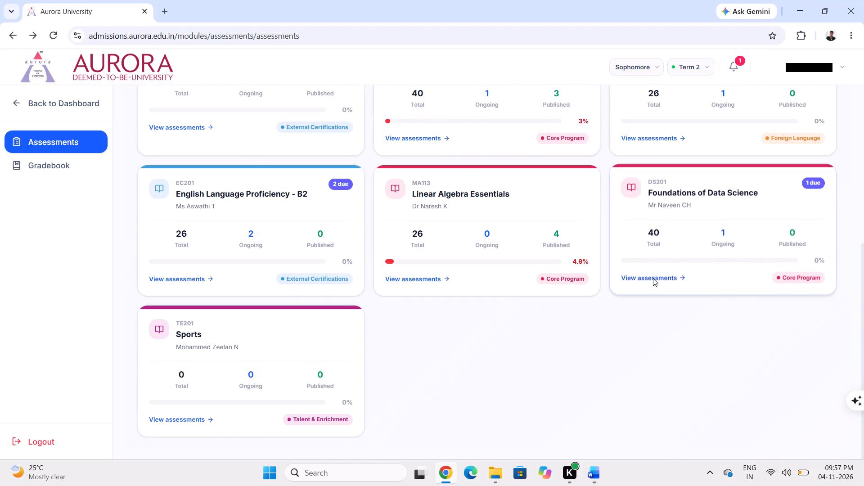
pyautogui.click(653, 278)
pyautogui.scroll(1, 653, 278)
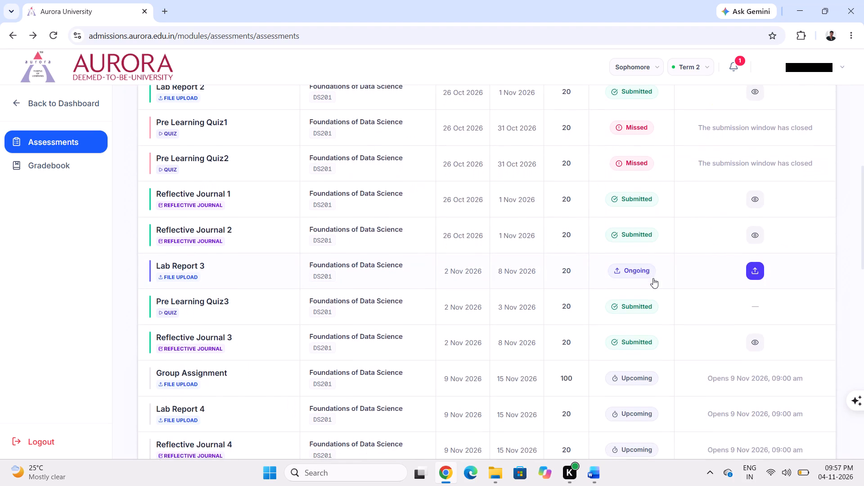
pyautogui.scroll(2, 653, 278)
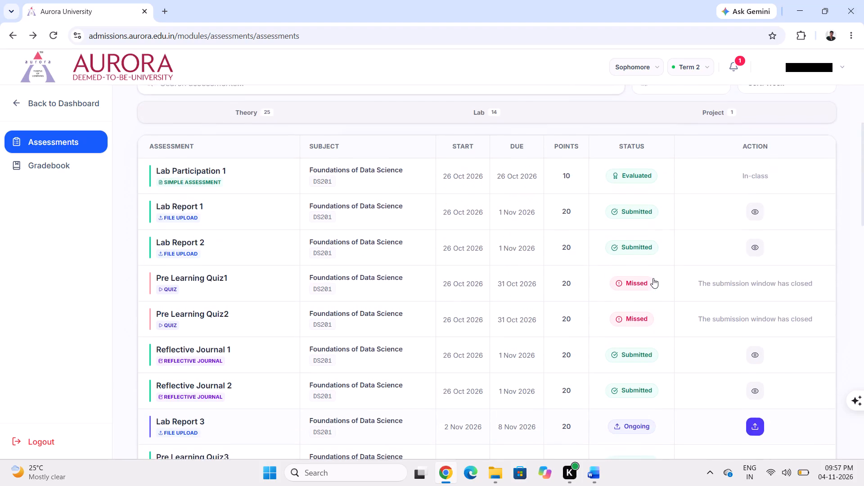
pyautogui.scroll(5, 653, 278)
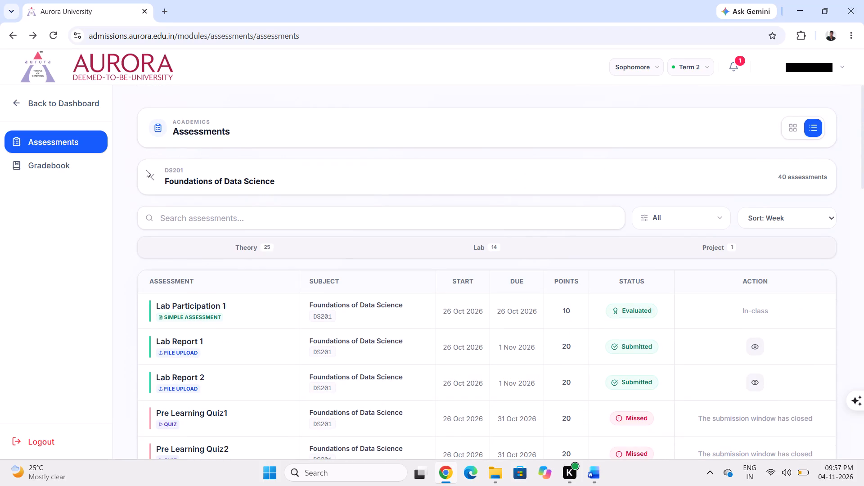
# Return to the subject overview and look over the remaining subjects' ongoing and due assessments.
pyautogui.click(152, 173)
pyautogui.scroll(-7, 440, 306)
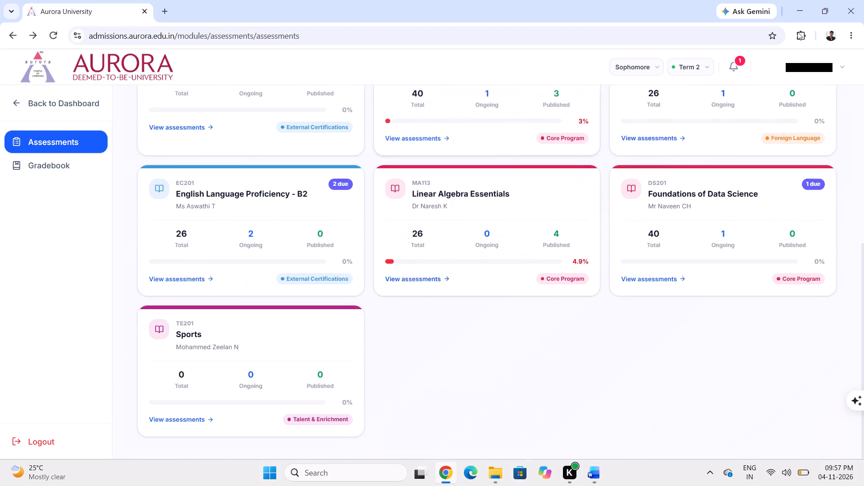
# Close the browser window and the ASSIGNMENT 1 (1) document in Word.
pyautogui.click(861, 5)
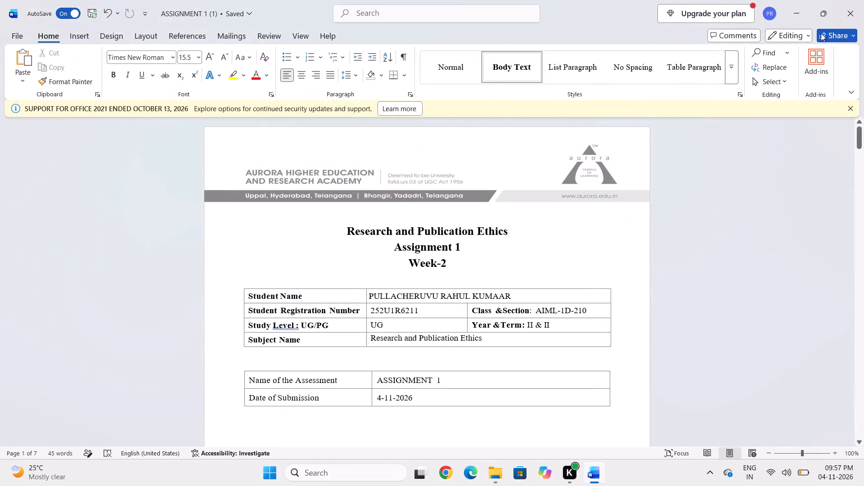
pyautogui.click(856, 11)
pyautogui.click(856, 11)
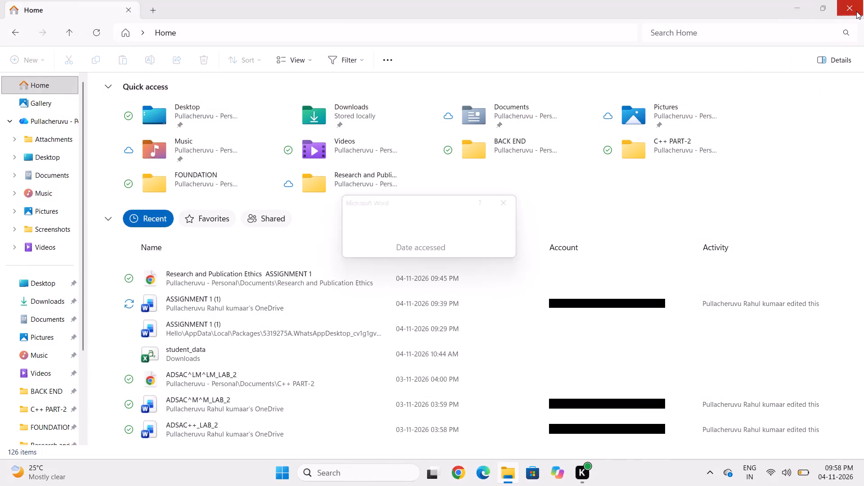
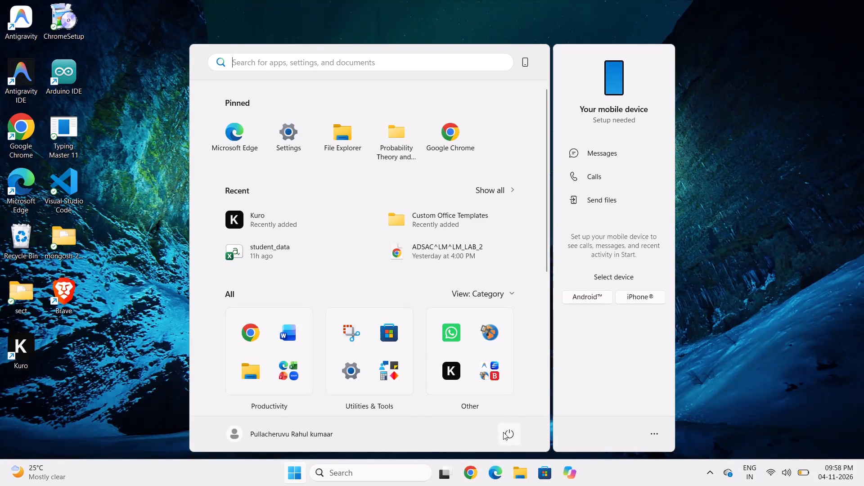
# Shut down the computer.
pyautogui.click(503, 432)
pyautogui.click(516, 399)
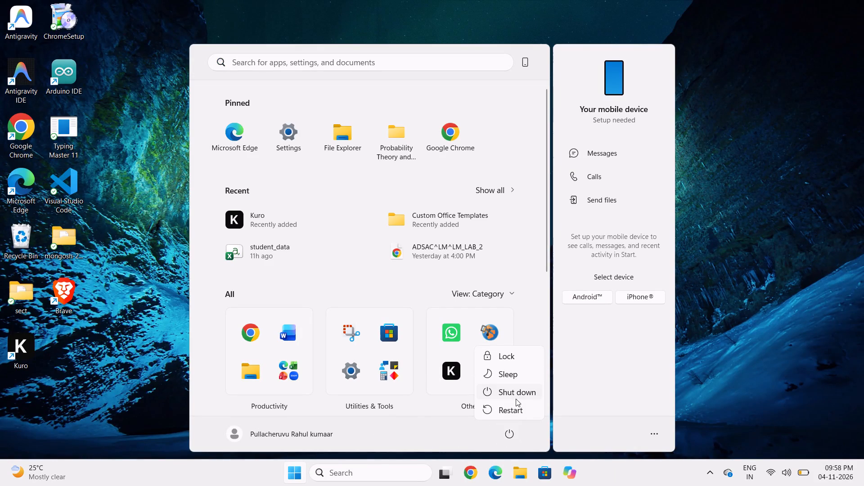